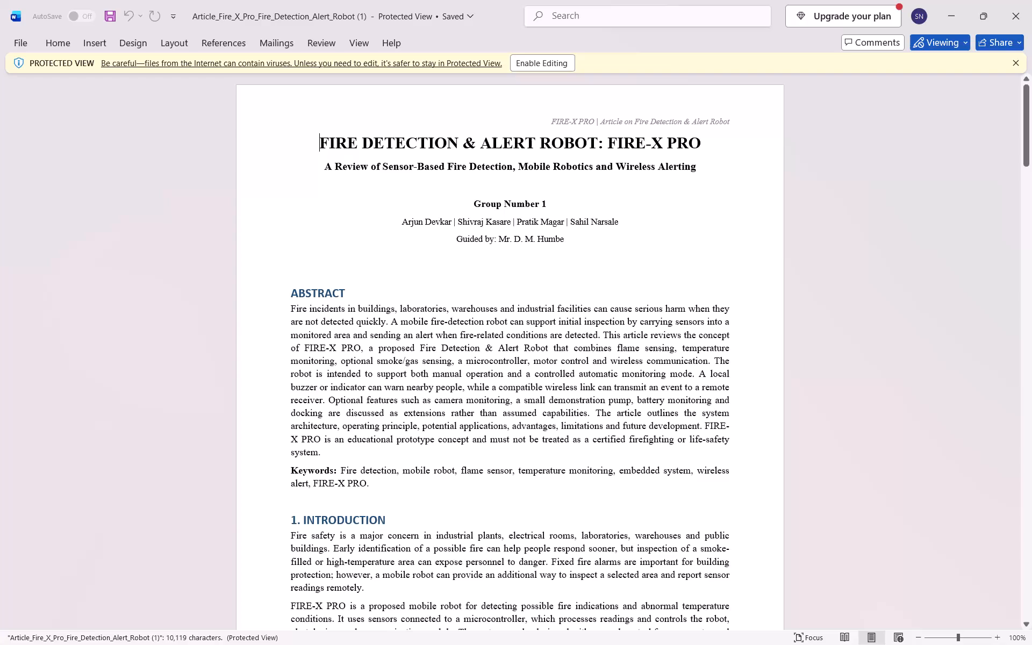
# Enable editing for the protected Fire-X Pro article.
pyautogui.click(534, 60)
pyautogui.click(536, 208)
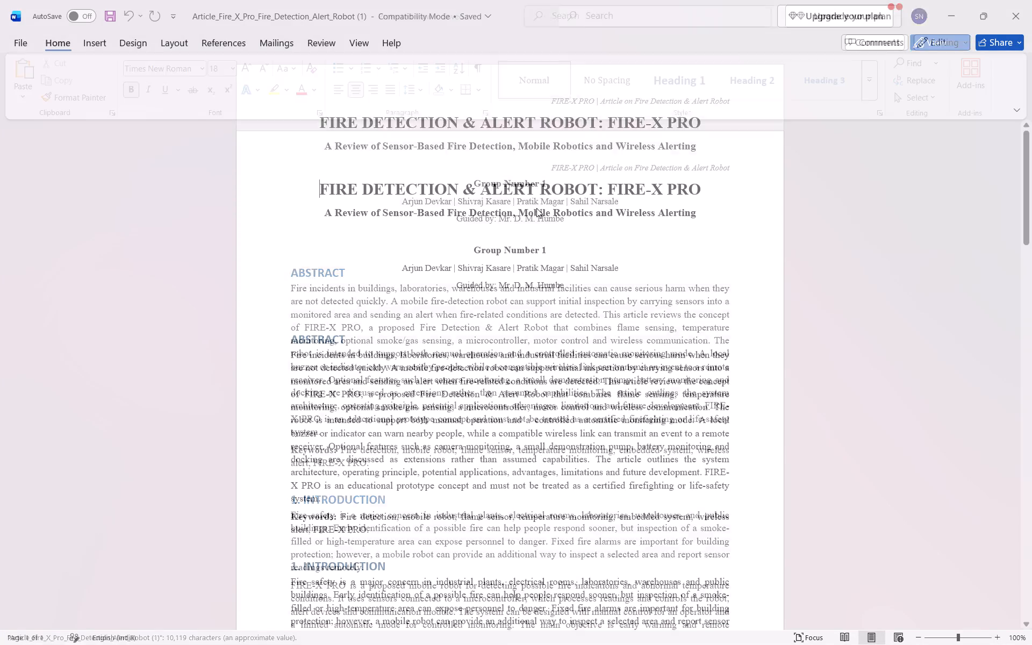
pyautogui.click(533, 261)
pyautogui.click(531, 274)
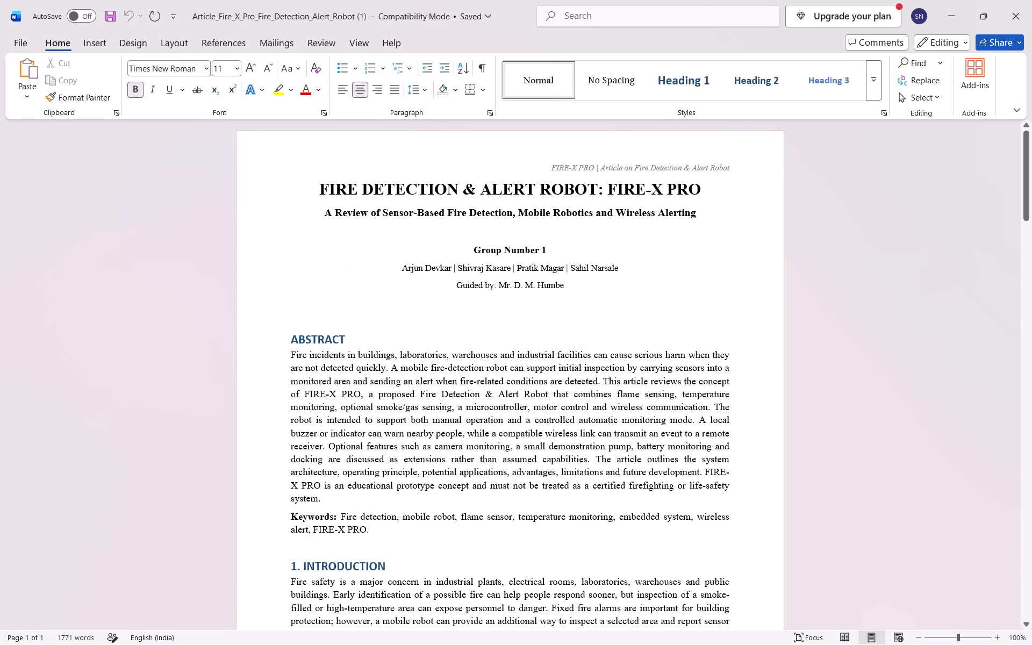
# Increase the font size of the group number, author names and guide lines under the title by two increments.
pyautogui.moveTo(594, 297); pyautogui.dragTo(472, 257)
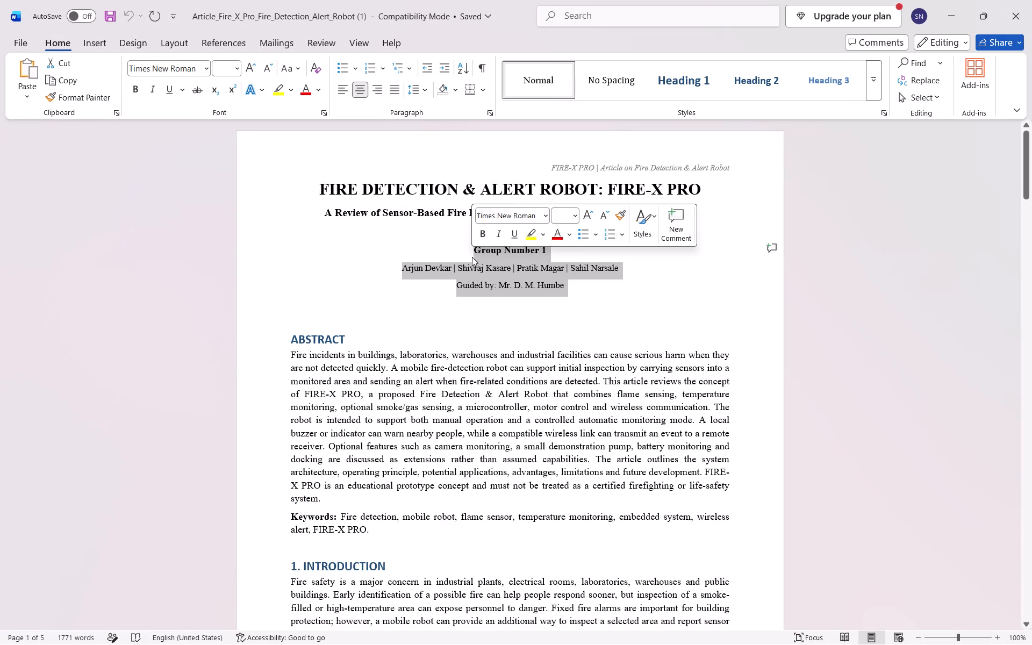
pyautogui.doubleClick(249, 70)
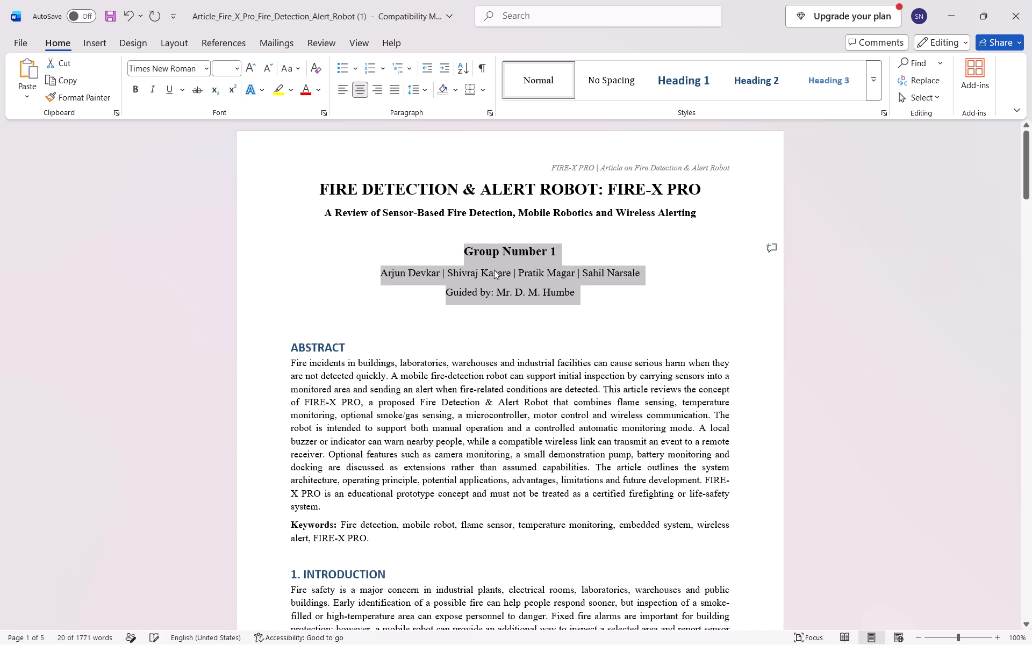
pyautogui.click(505, 274)
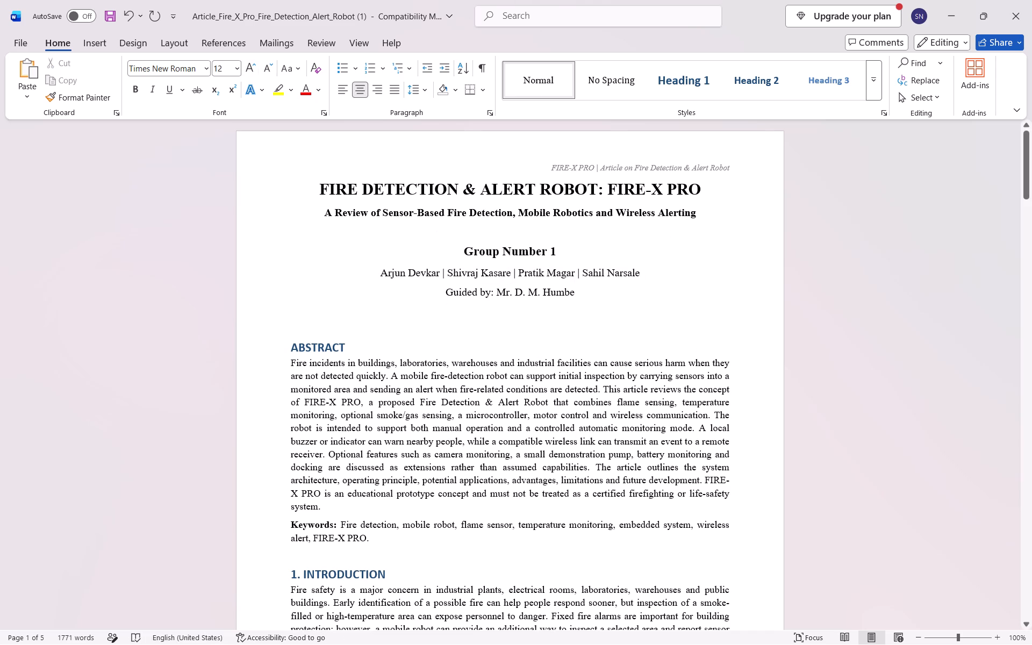
# Add a box page border to the whole document, using the 3 pt thick-and-thin double-line style.
pyautogui.scroll(-3, 596, 174)
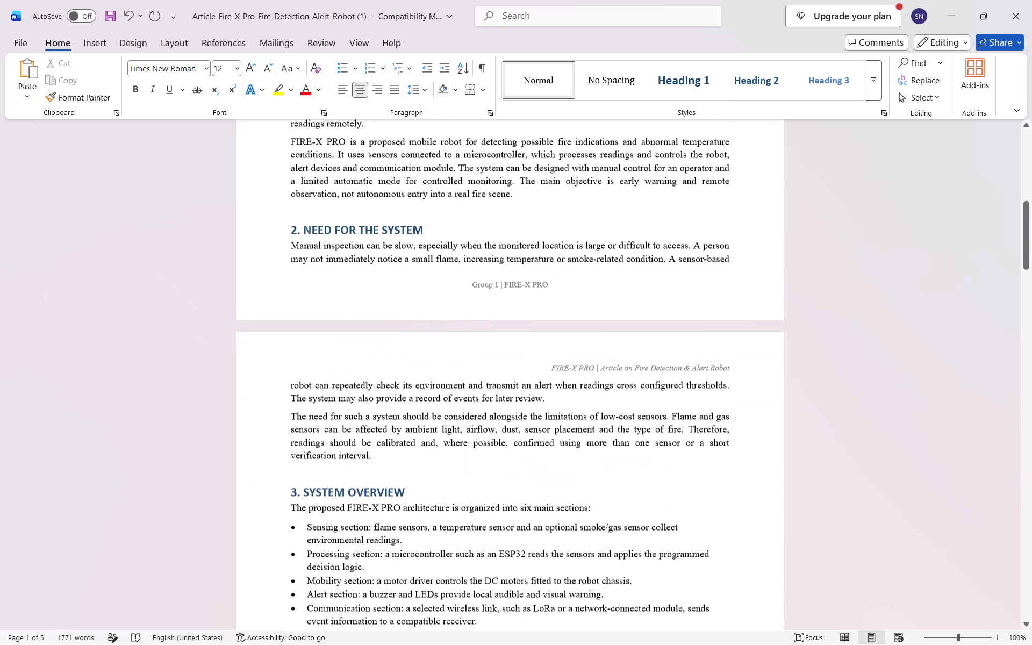
pyautogui.scroll(-11, 575, 336)
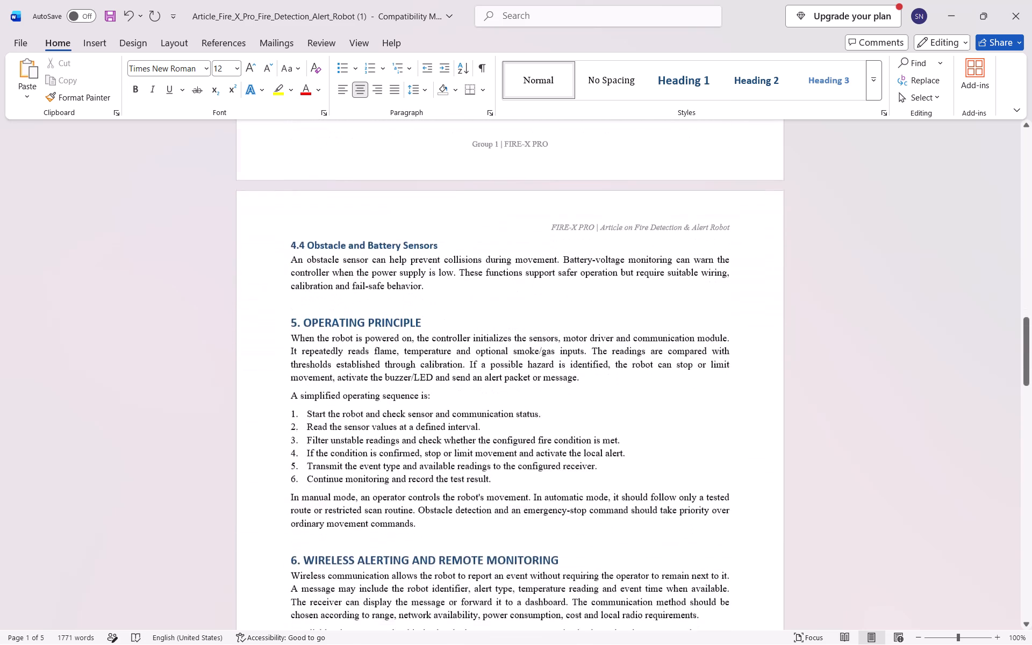
pyautogui.scroll(-3, 575, 336)
pyautogui.scroll(10, 575, 336)
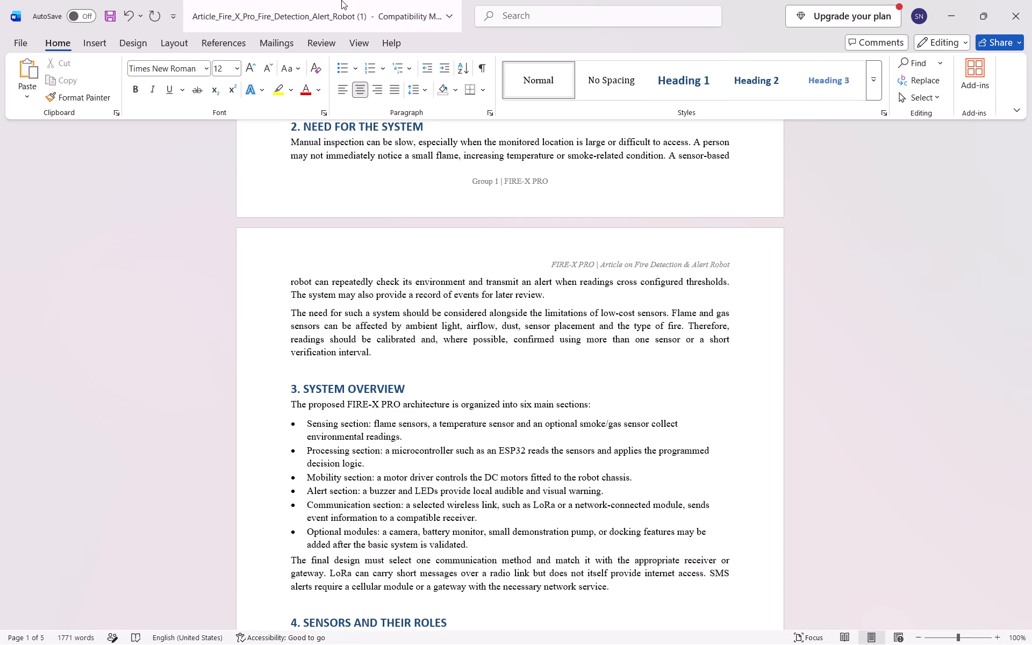
pyautogui.click(133, 43)
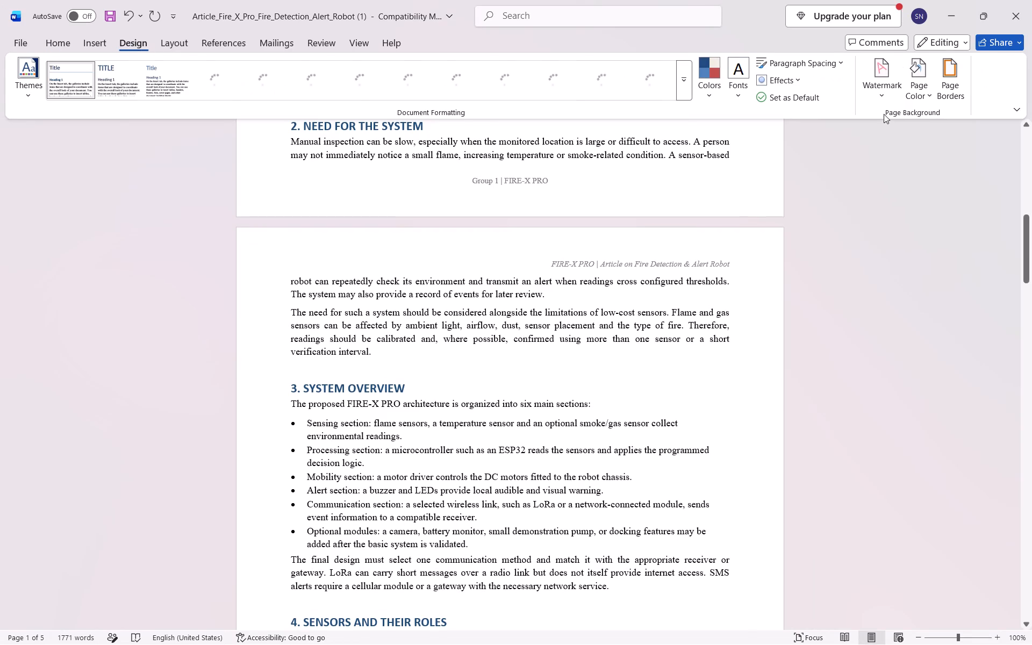
pyautogui.click(947, 68)
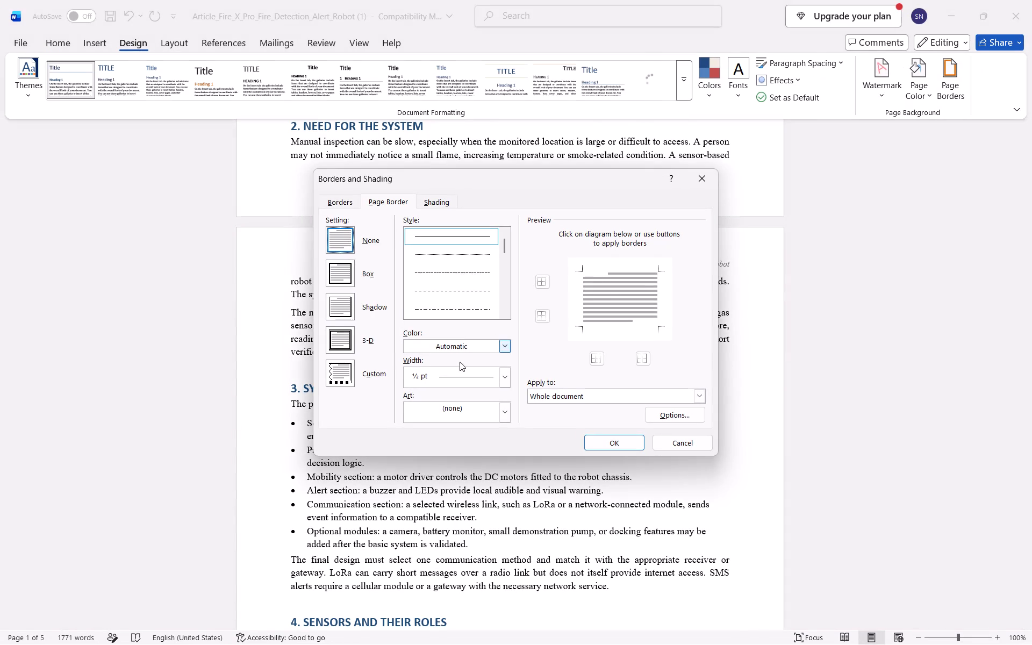
pyautogui.click(350, 275)
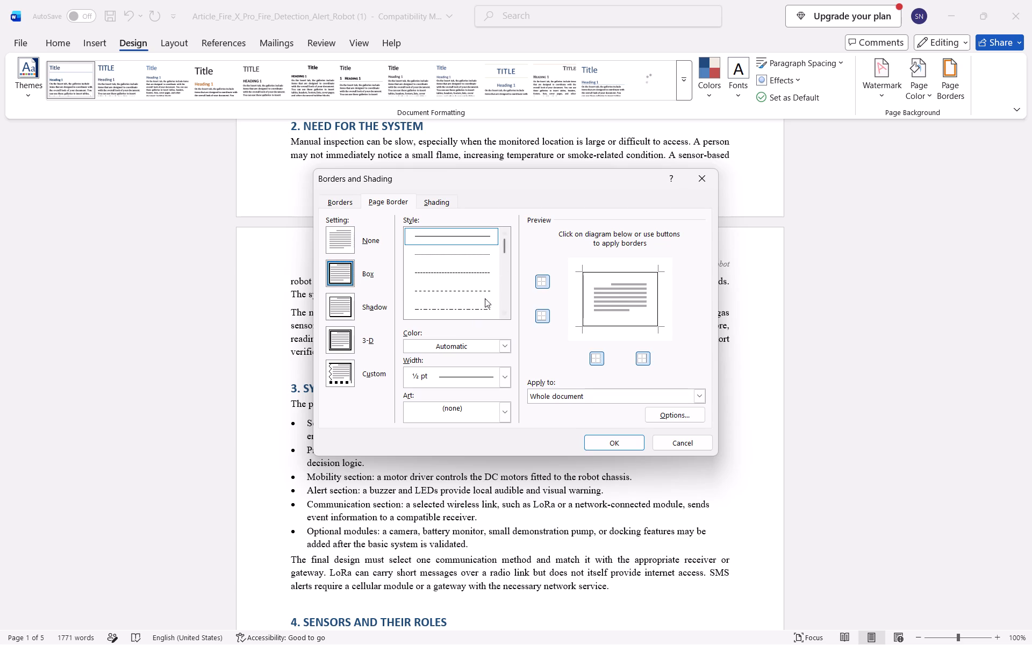
pyautogui.moveTo(502, 248); pyautogui.dragTo(503, 262)
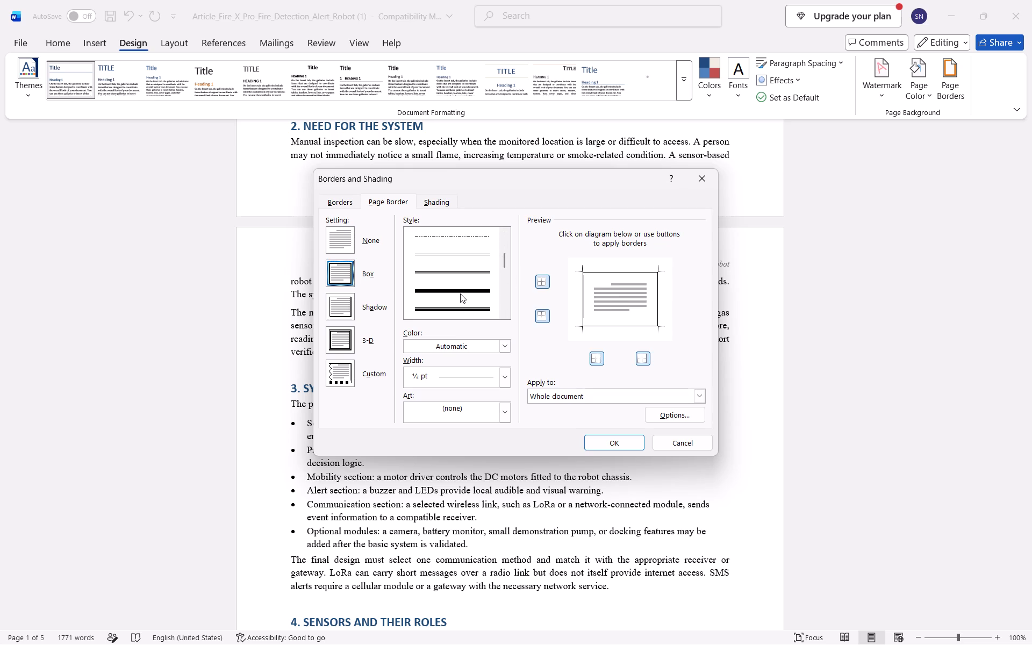
pyautogui.click(458, 291)
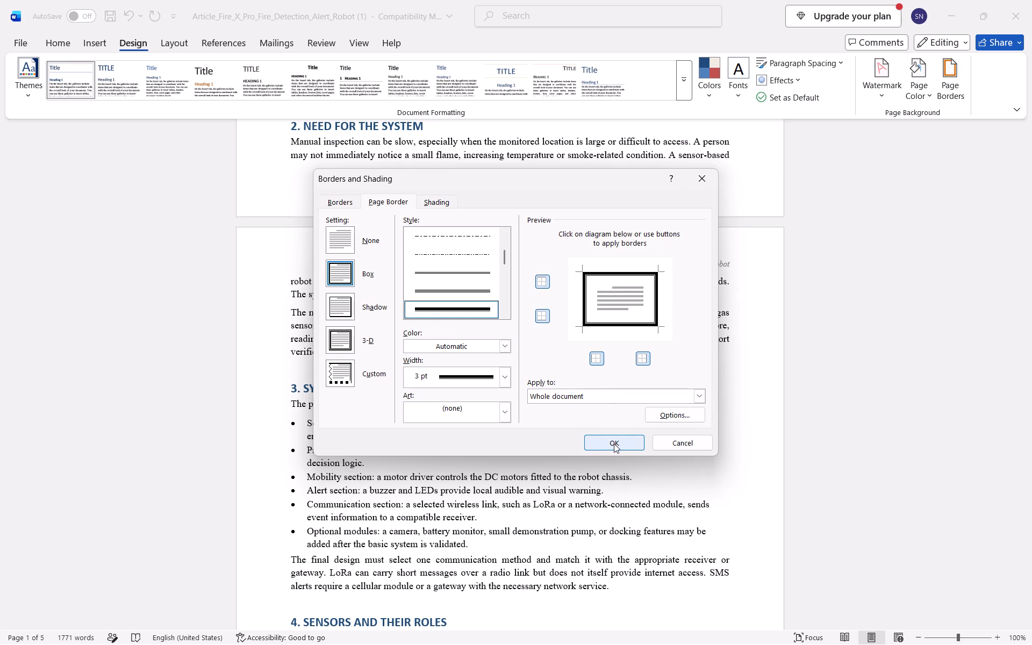
pyautogui.click(614, 443)
# Reduce the page border width to 2 ¼ pt for the whole document.
pyautogui.scroll(1, 547, 439)
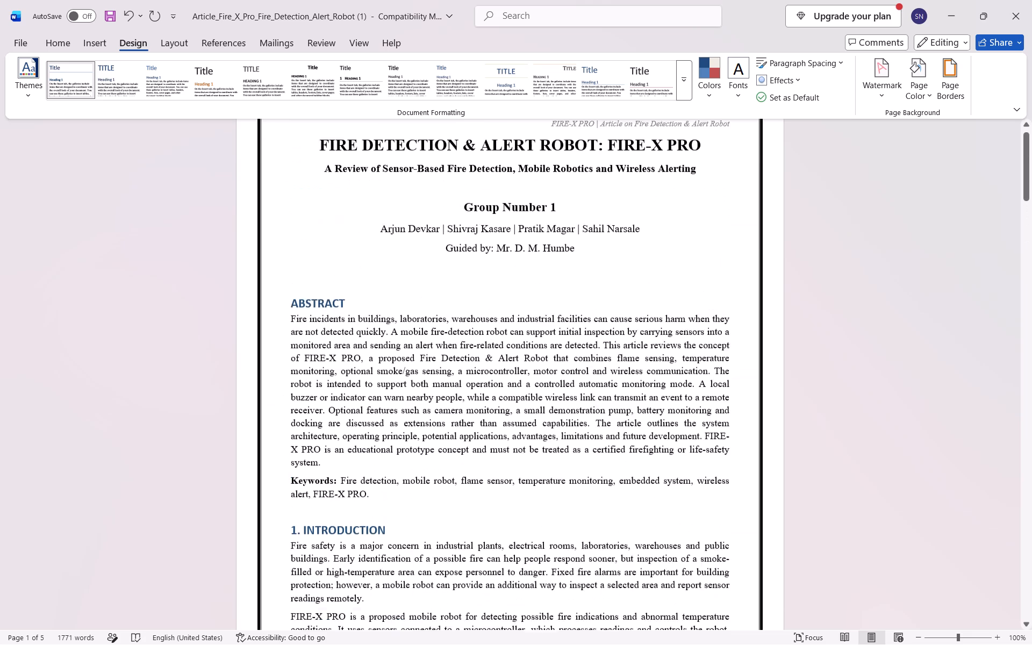
pyautogui.scroll(1, 547, 439)
pyautogui.click(952, 74)
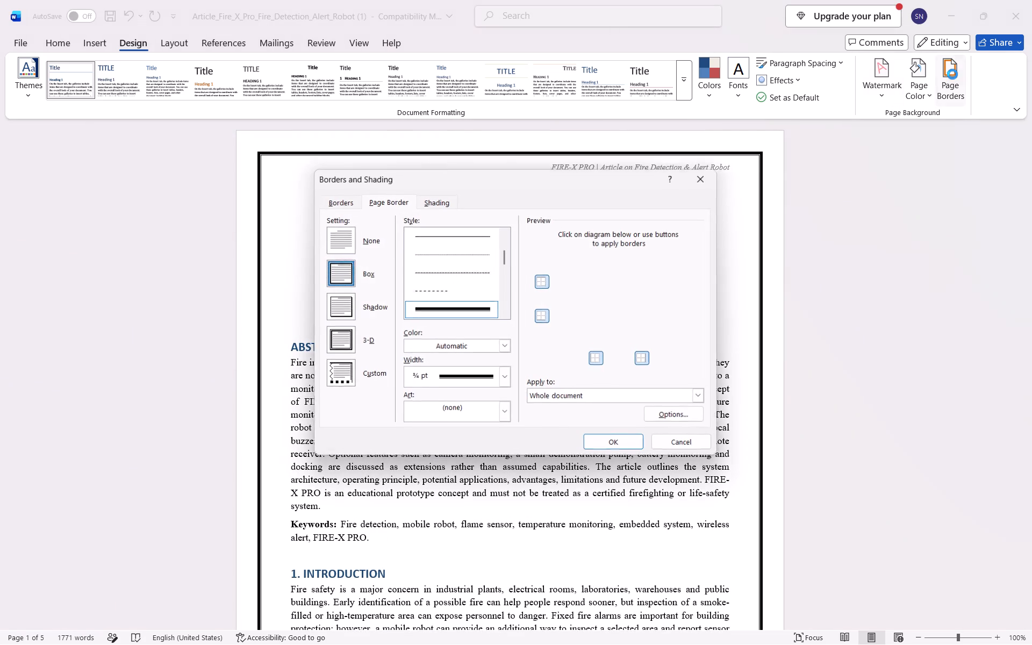
pyautogui.click(502, 379)
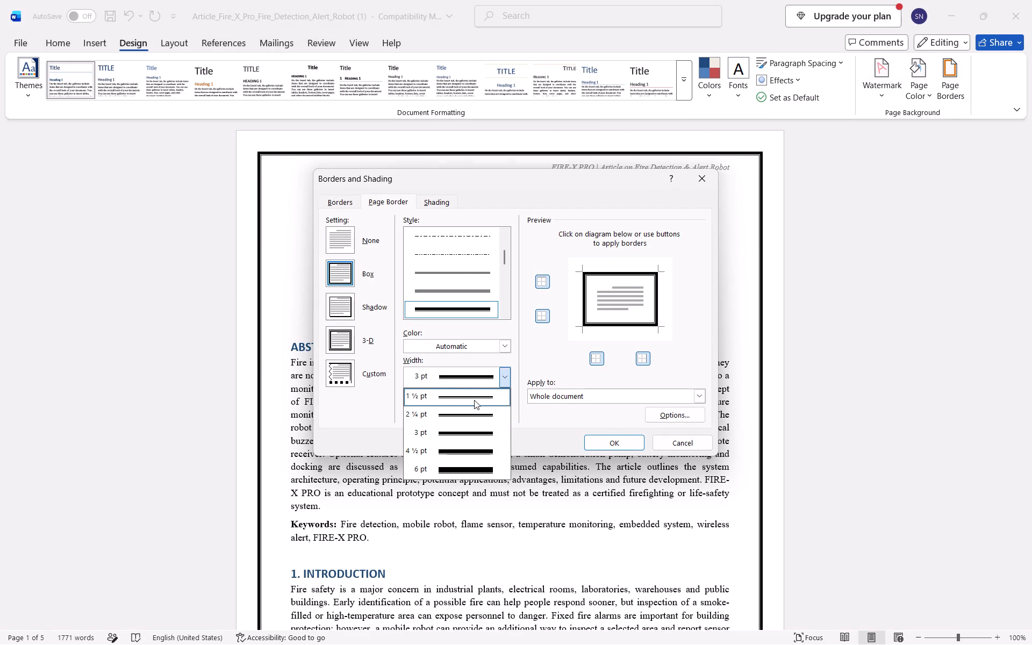
pyautogui.click(474, 409)
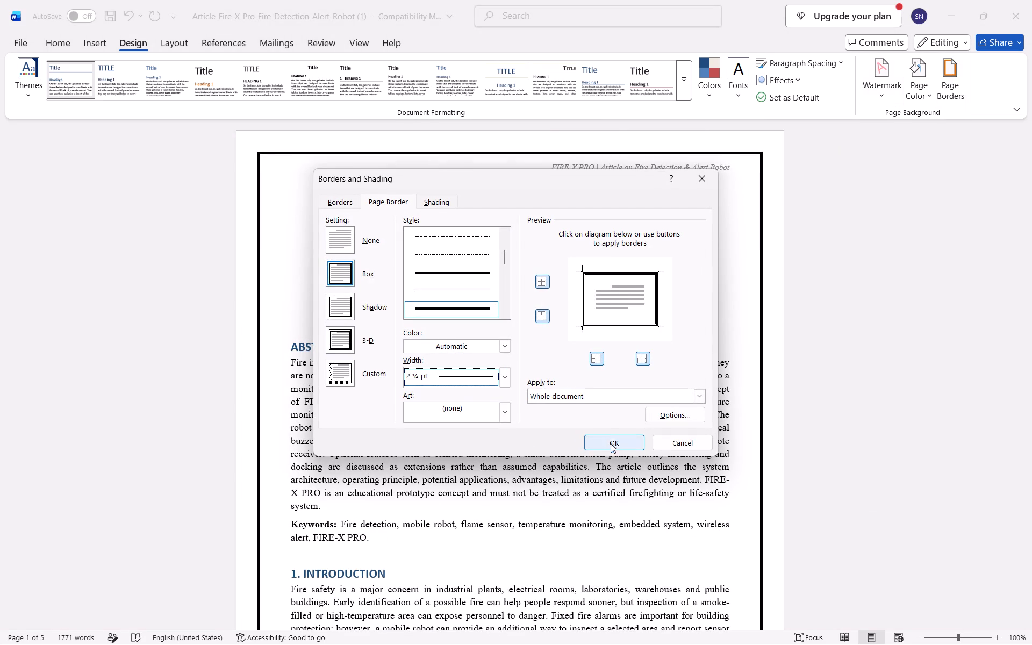
pyautogui.click(608, 441)
# Insert three blank lines before the "— END OF ARTICLE —" line on the last page.
pyautogui.scroll(-5, 439, 537)
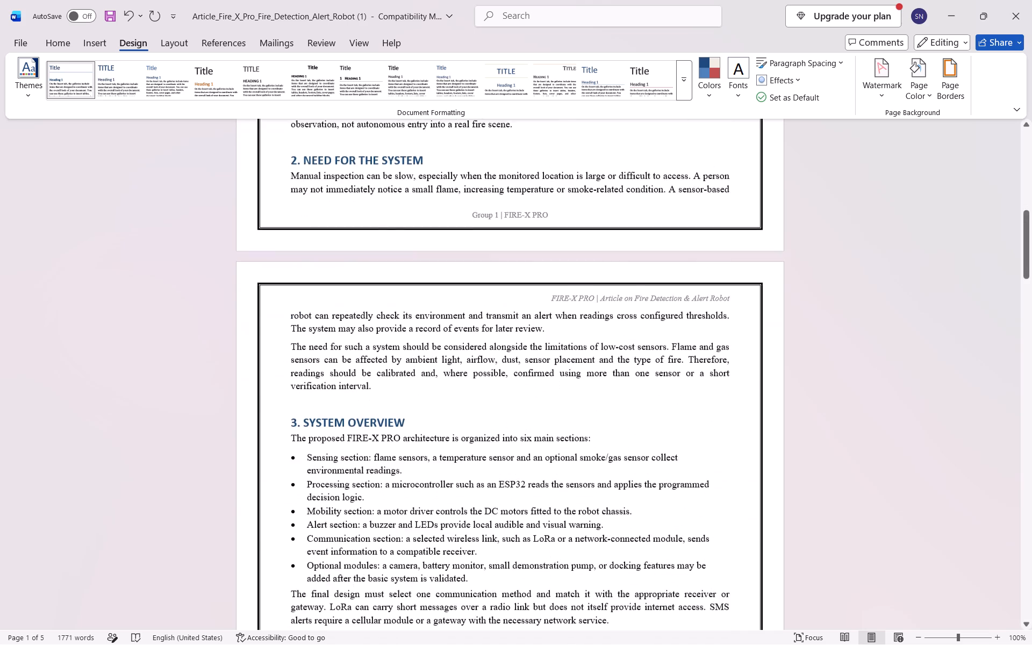
pyautogui.scroll(-2, 439, 537)
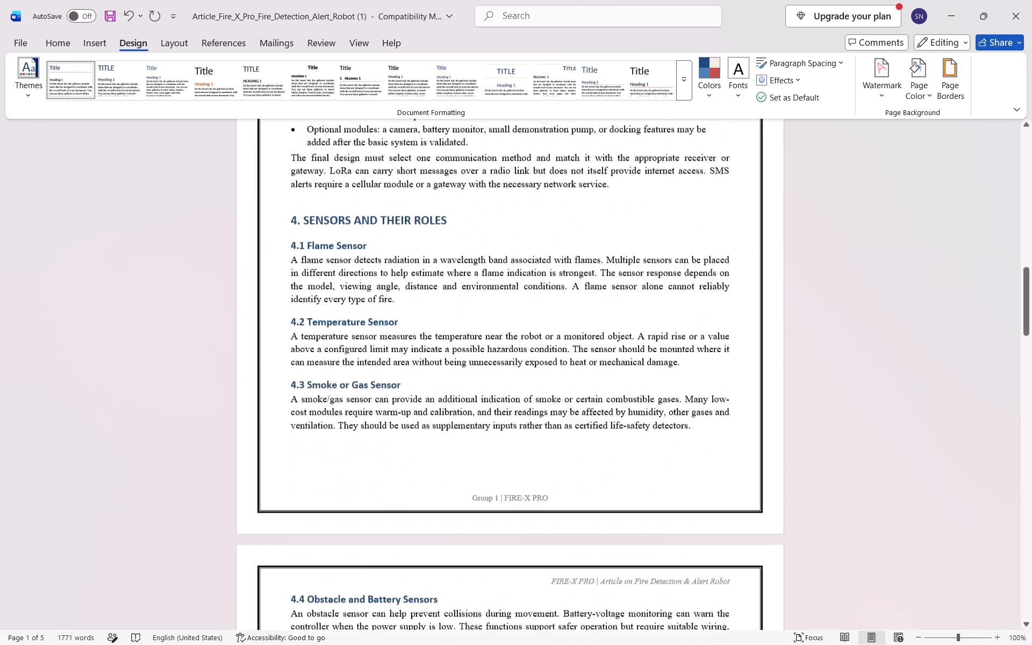
pyautogui.scroll(-7, 439, 537)
pyautogui.scroll(1, 439, 537)
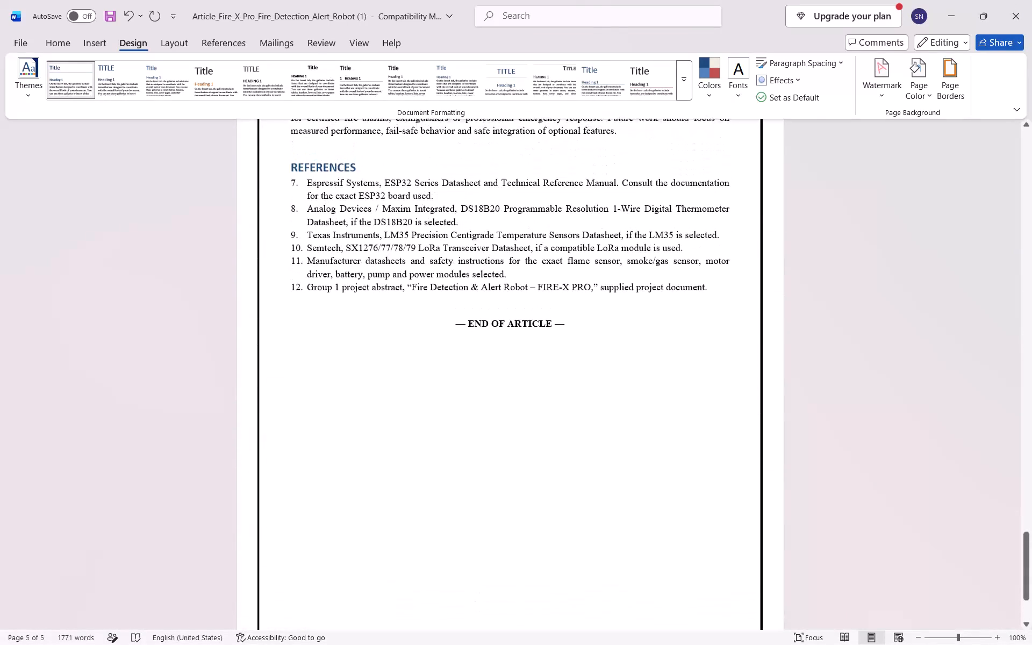
pyautogui.click(461, 332)
pyautogui.press('Left')
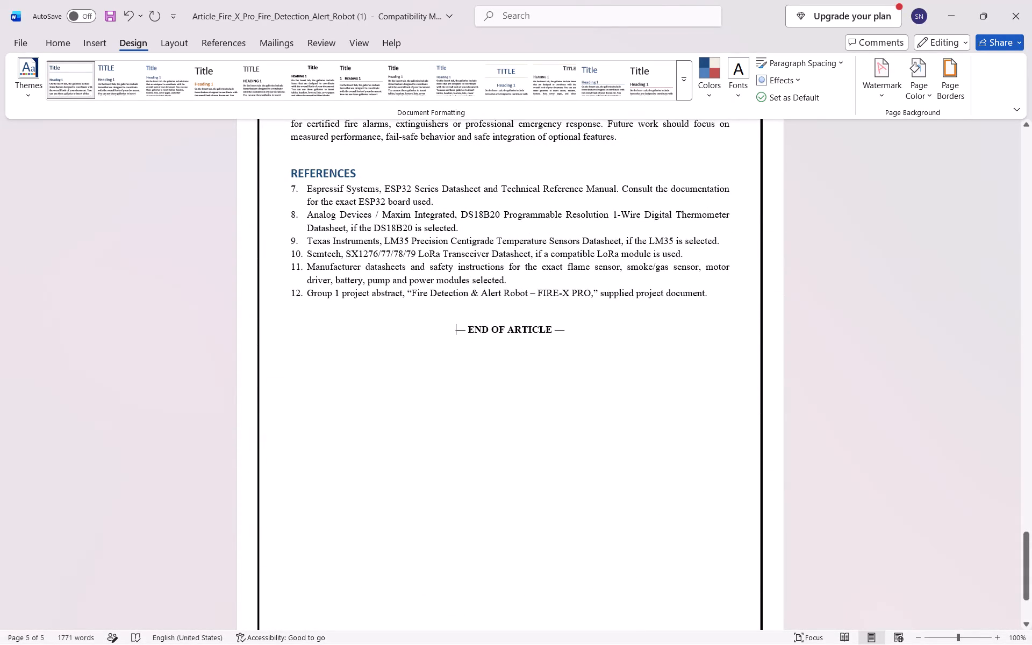
pyautogui.press('Return')
pyautogui.press('Return')
pyautogui.press('Return')
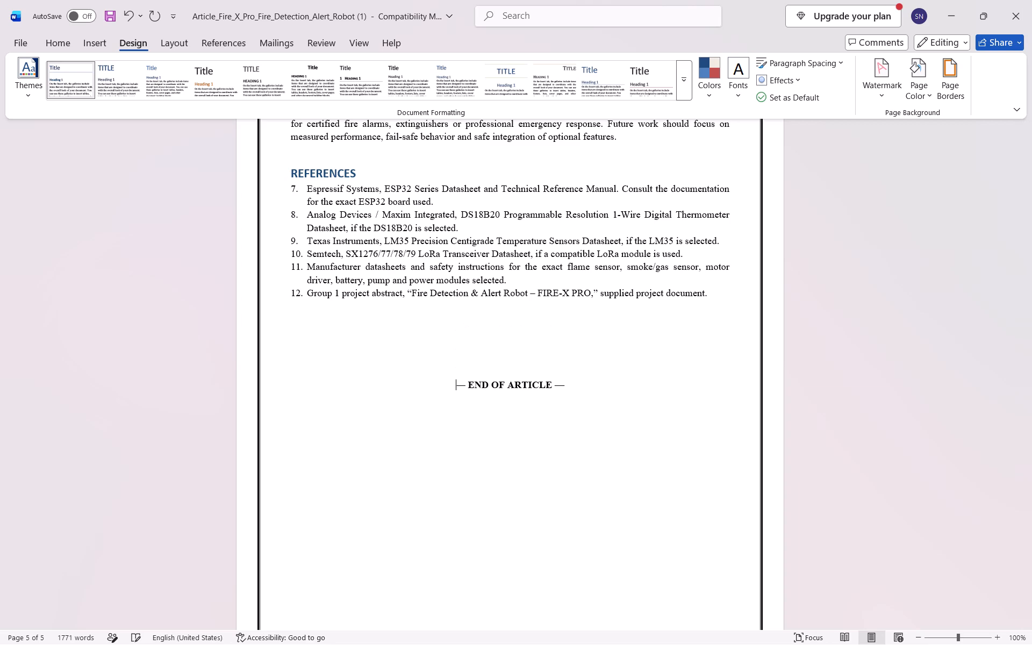
# Enlarge the "— END OF ARTICLE —" line to 14 pt.
pyautogui.click(52, 47)
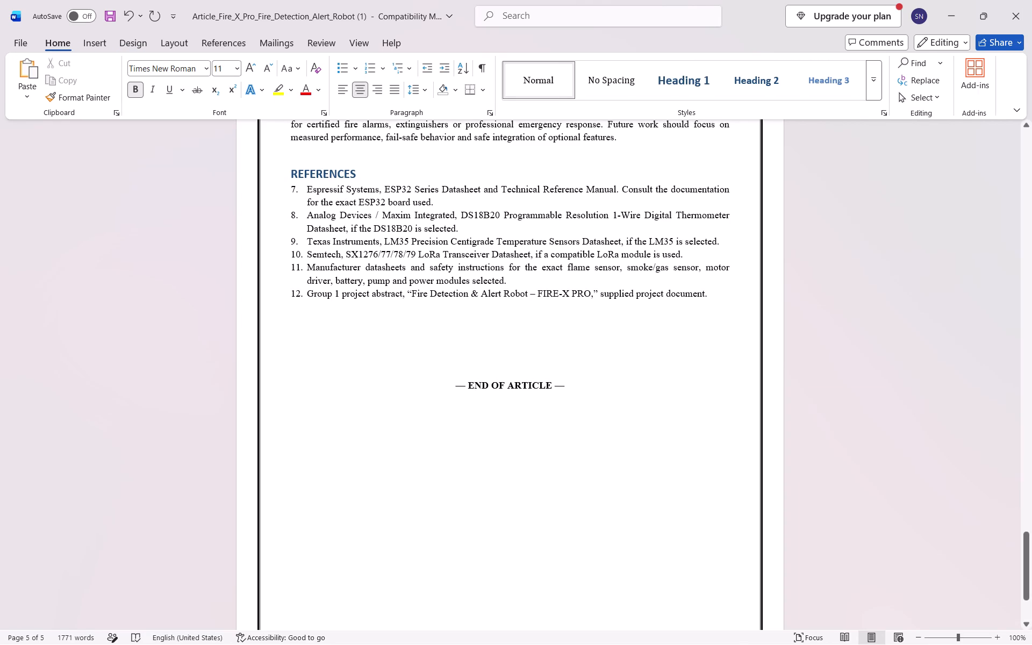
pyautogui.click(531, 392)
pyautogui.moveTo(585, 386); pyautogui.dragTo(471, 382)
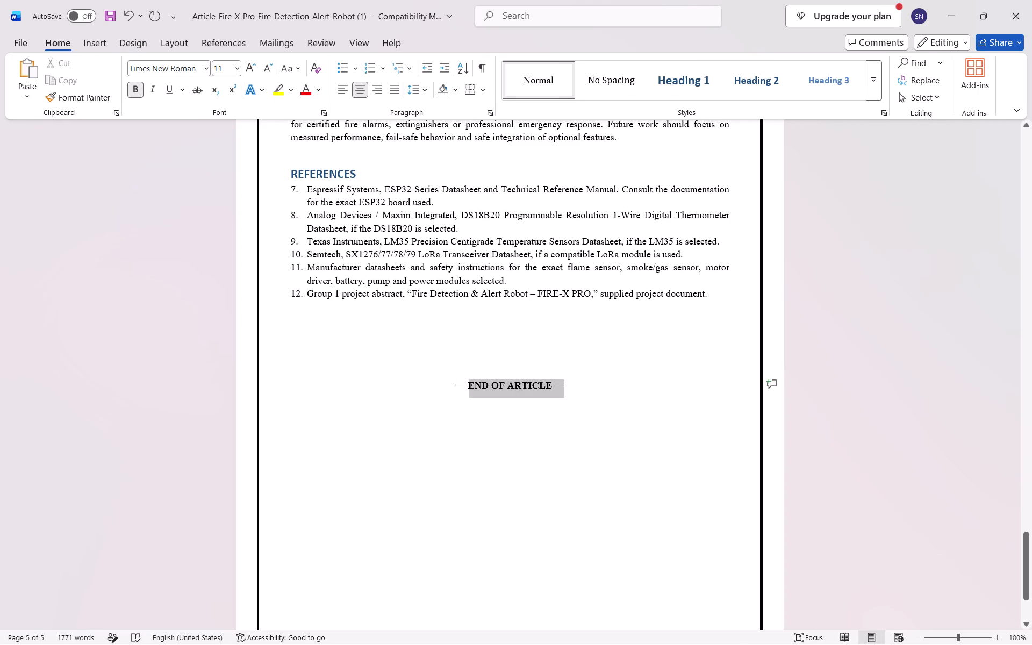
pyautogui.moveTo(471, 382); pyautogui.dragTo(458, 382)
pyautogui.click(249, 71)
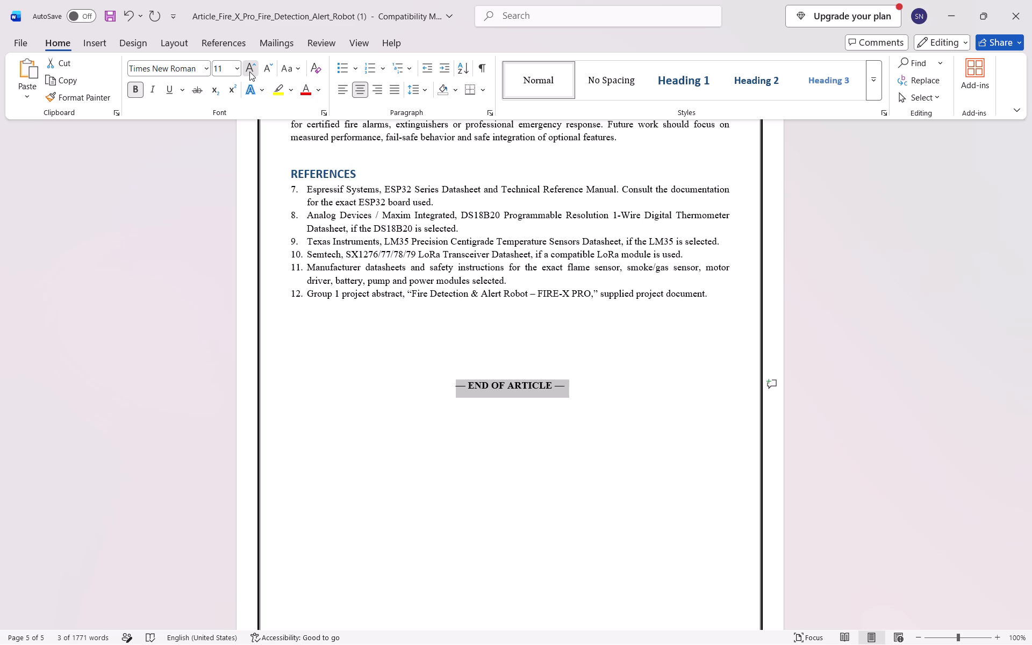
pyautogui.click(249, 71)
pyautogui.click(417, 255)
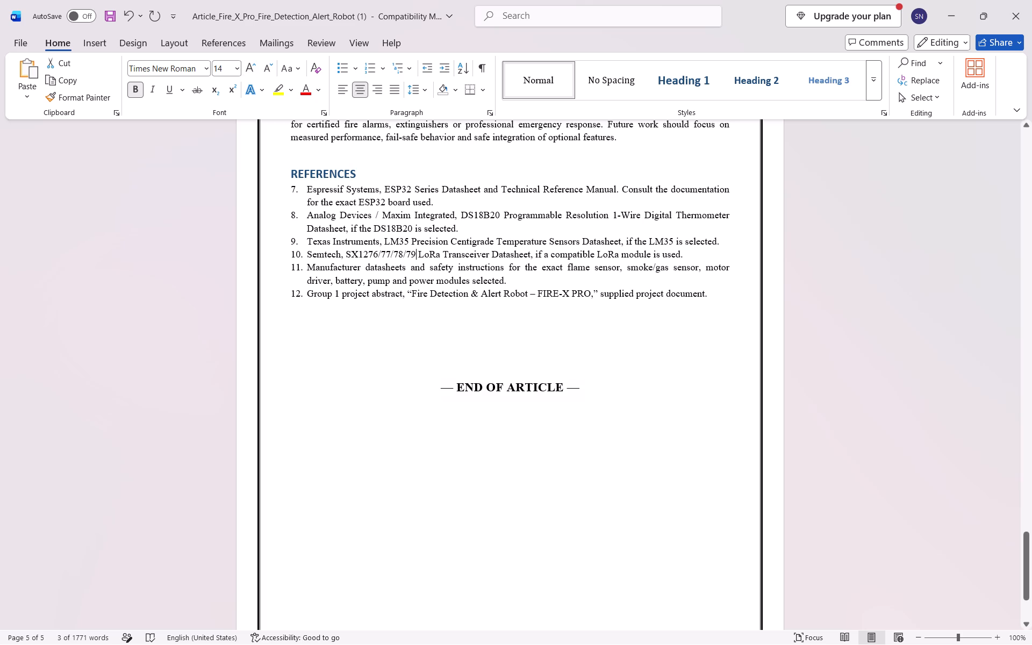
# Increase the font size of all the document's text by one increment, bringing the body paragraphs to 12 pt.
pyautogui.scroll(1, 442, 270)
pyautogui.click(408, 359)
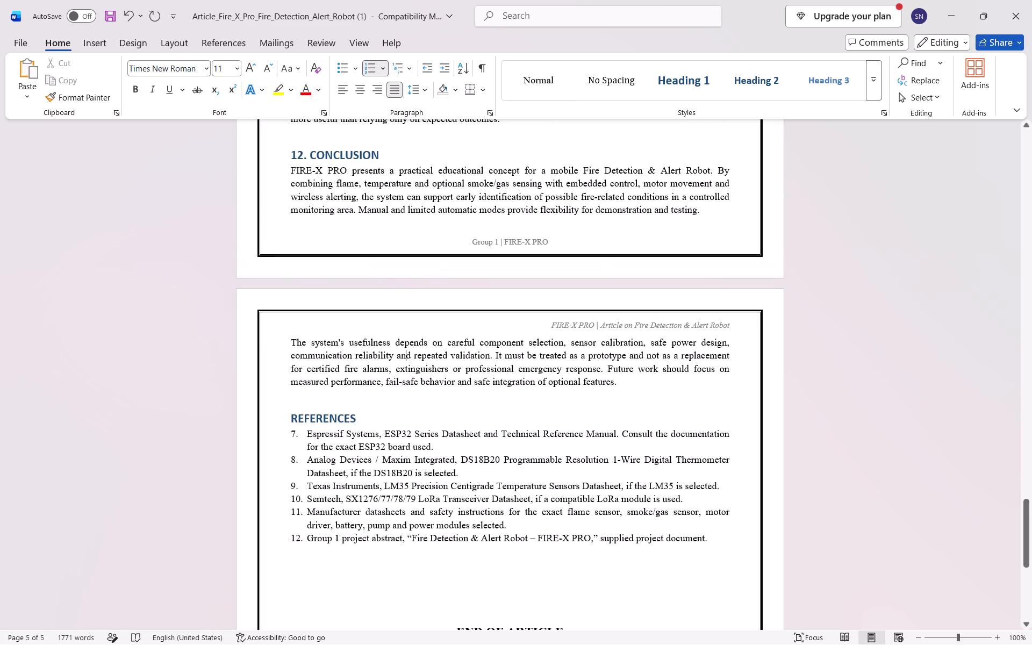
pyautogui.scroll(11, 408, 359)
pyautogui.click(409, 374)
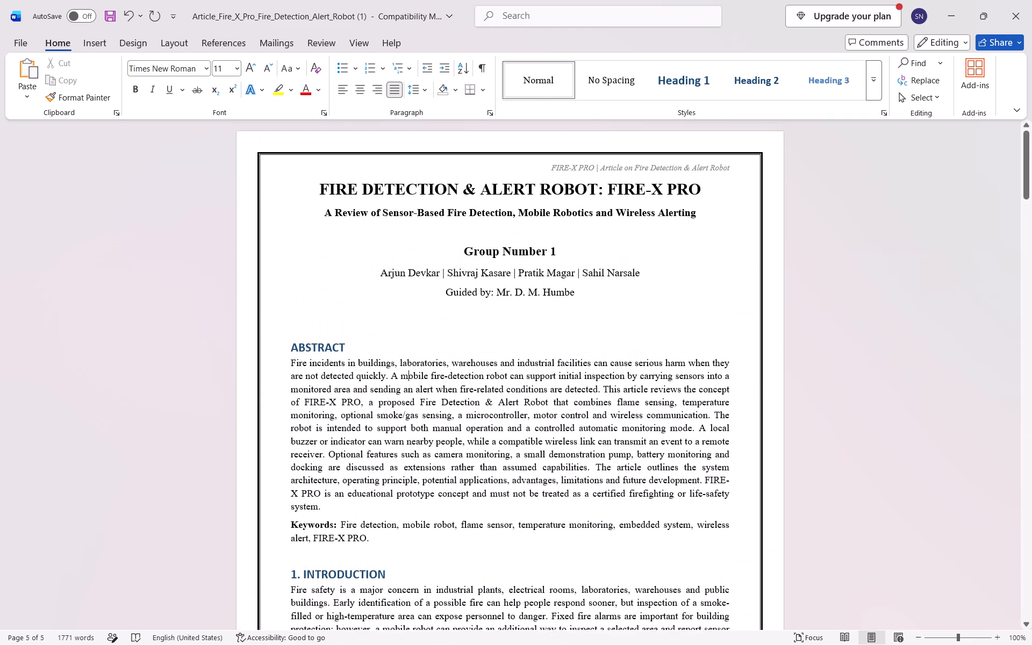
pyautogui.scroll(9, 409, 374)
pyautogui.hotkey('ctrl', 'a')
pyautogui.click(246, 63)
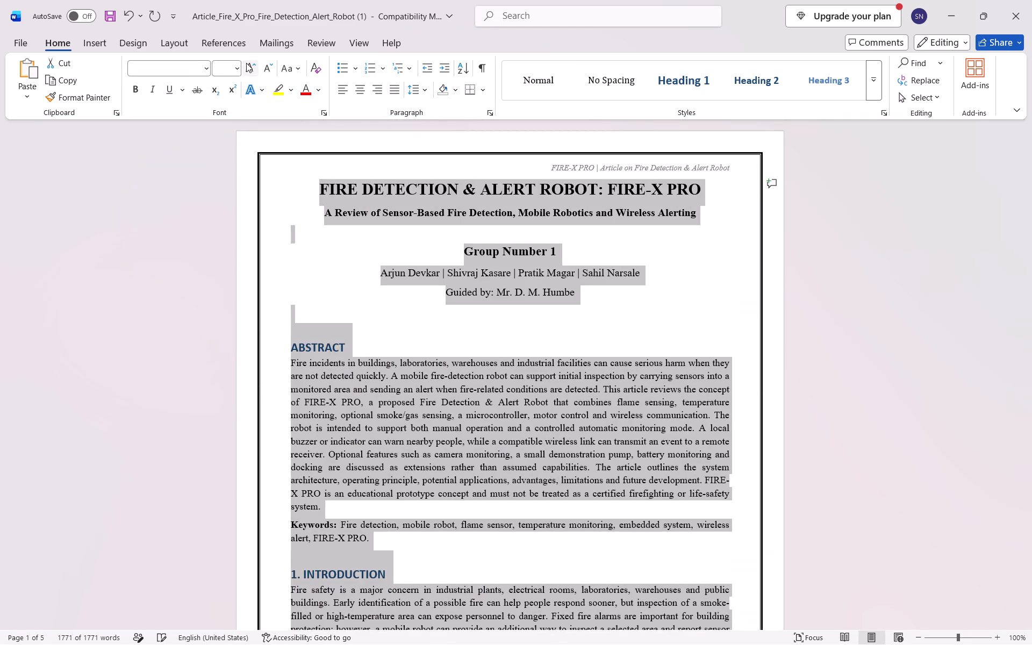
pyautogui.click(521, 381)
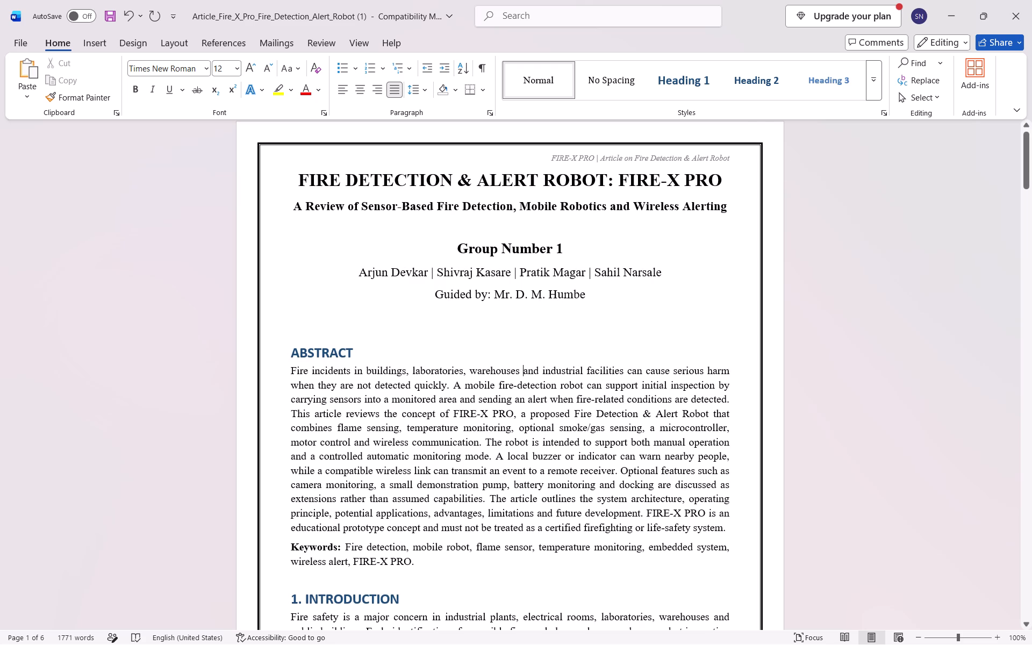
# Reduce the main title "FIRE DETECTION & ALERT ROBOT: FIRE-X PRO" to 16 pt.
pyautogui.moveTo(722, 179); pyautogui.dragTo(290, 175)
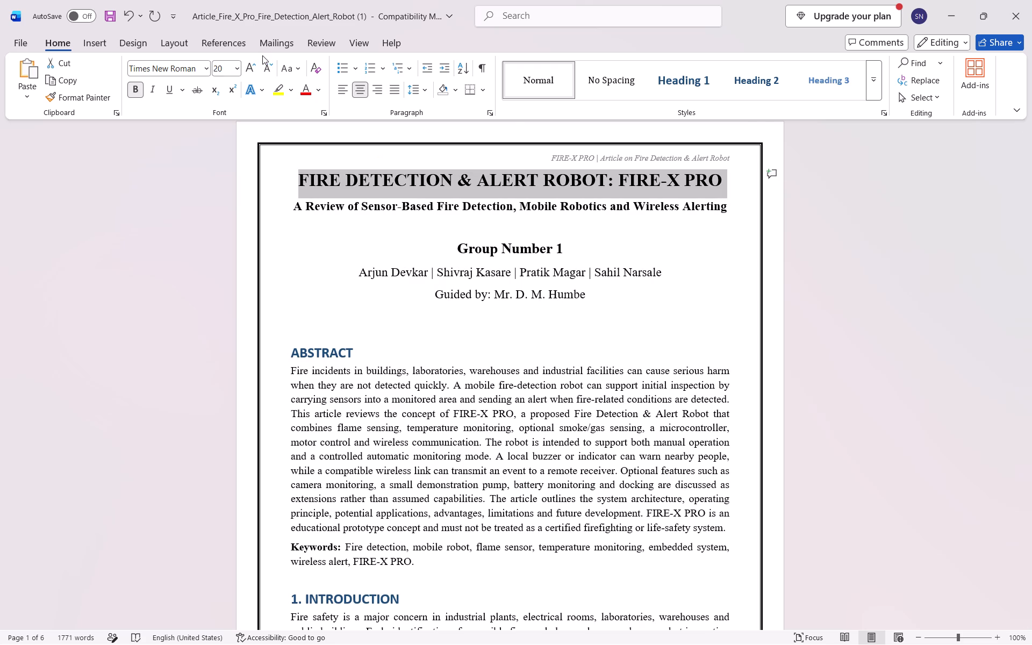
pyautogui.doubleClick(270, 64)
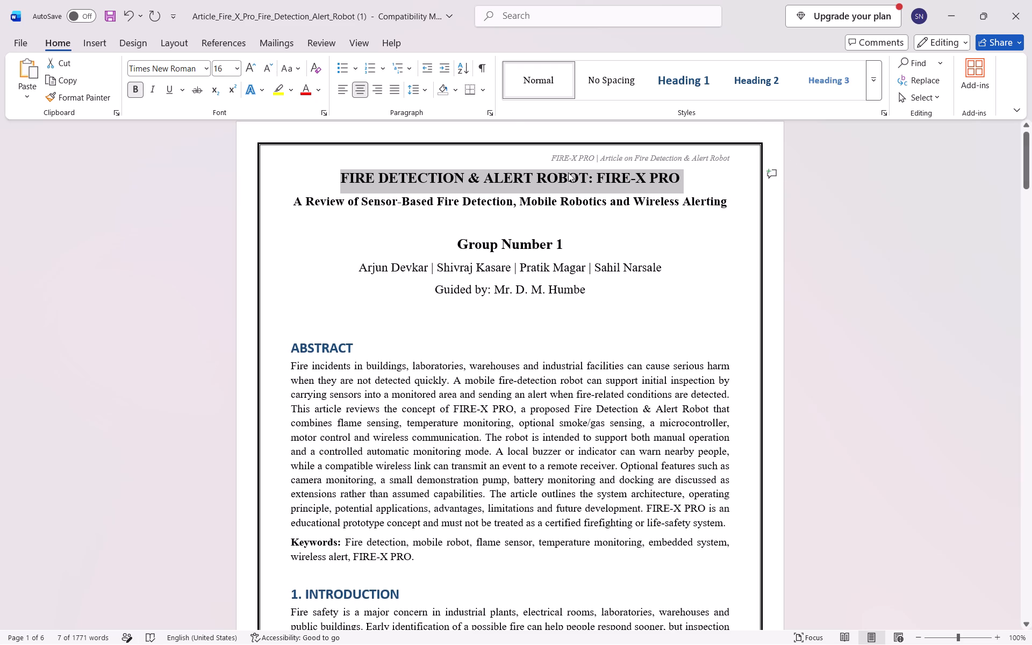
# Insert a blank line above the main title on the first page.
pyautogui.click(337, 175)
pyautogui.press('Return')
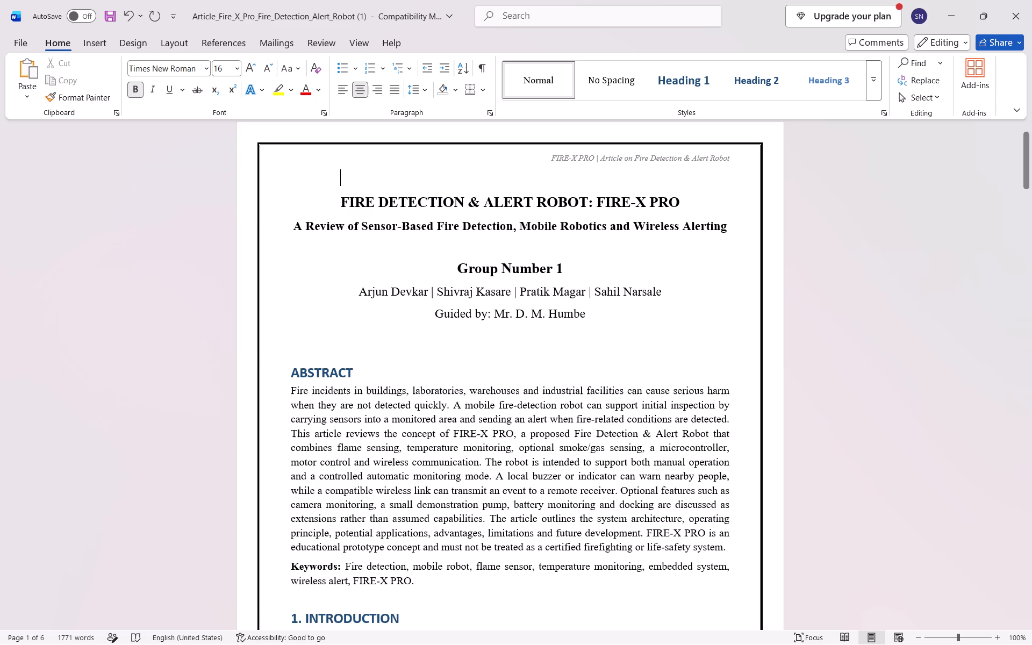
pyautogui.scroll(-2, 337, 175)
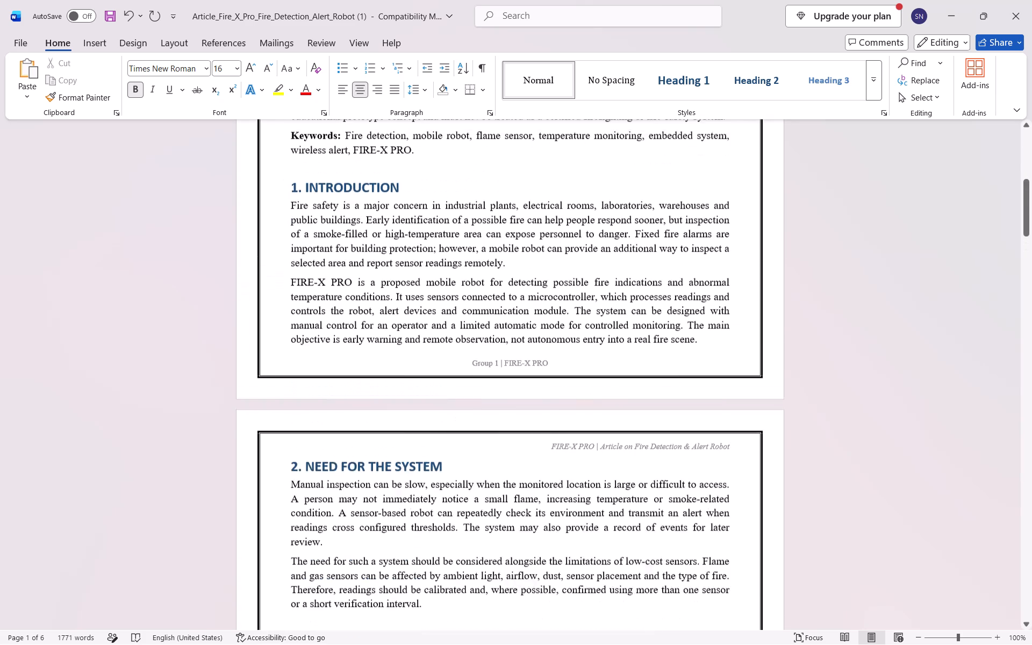
# Delete the whole "Keywords:" paragraph, including its empty line, between the Abstract and "1. INTRODUCTION".
pyautogui.scroll(1, 426, 362)
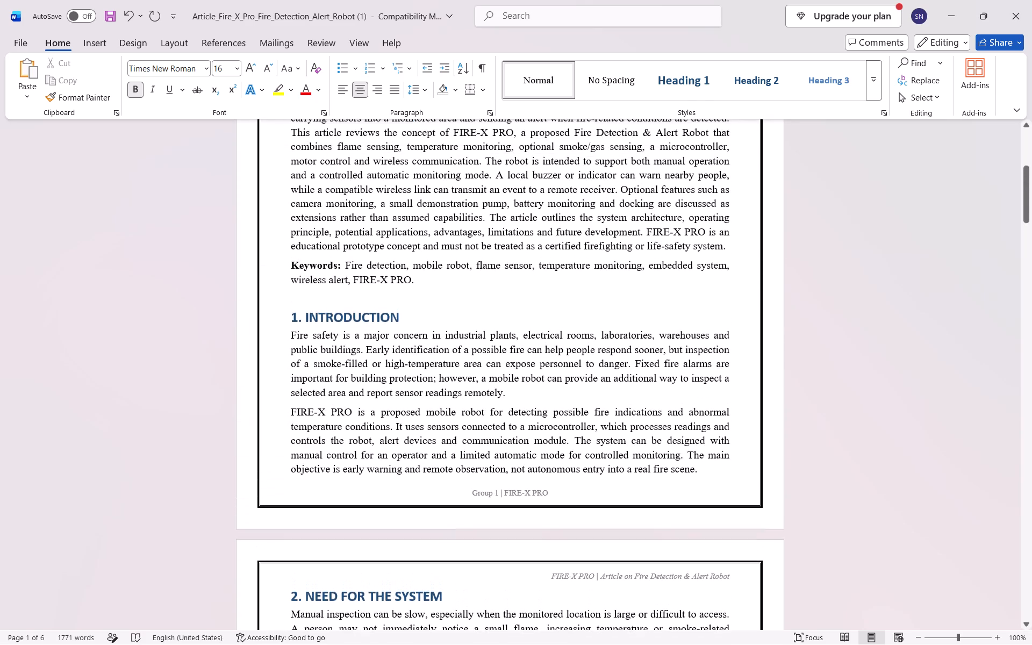
pyautogui.scroll(1, 426, 362)
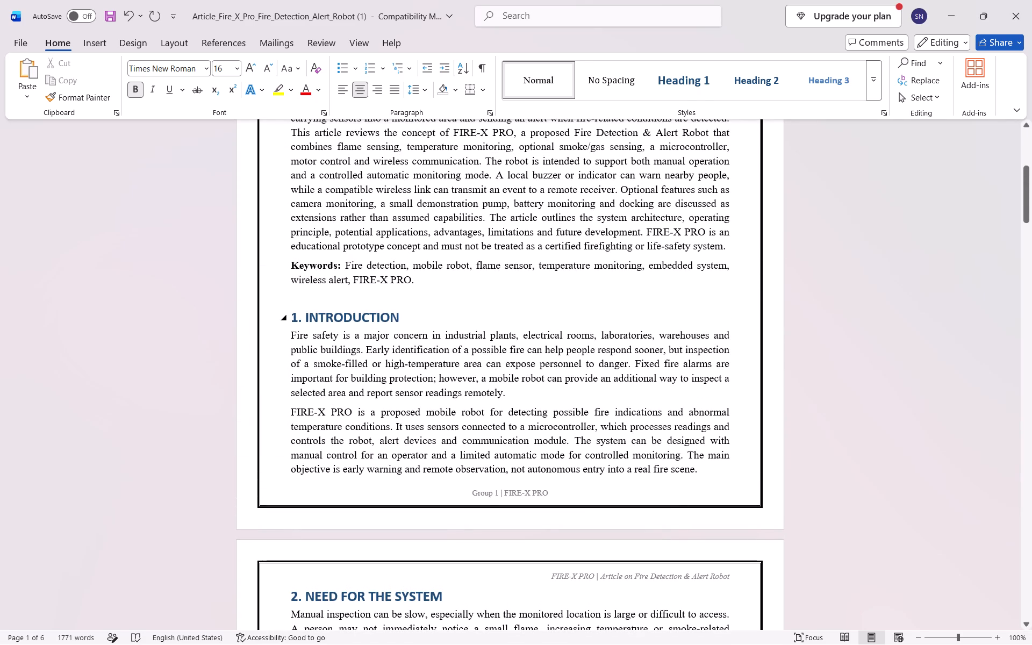
pyautogui.scroll(-2, 427, 322)
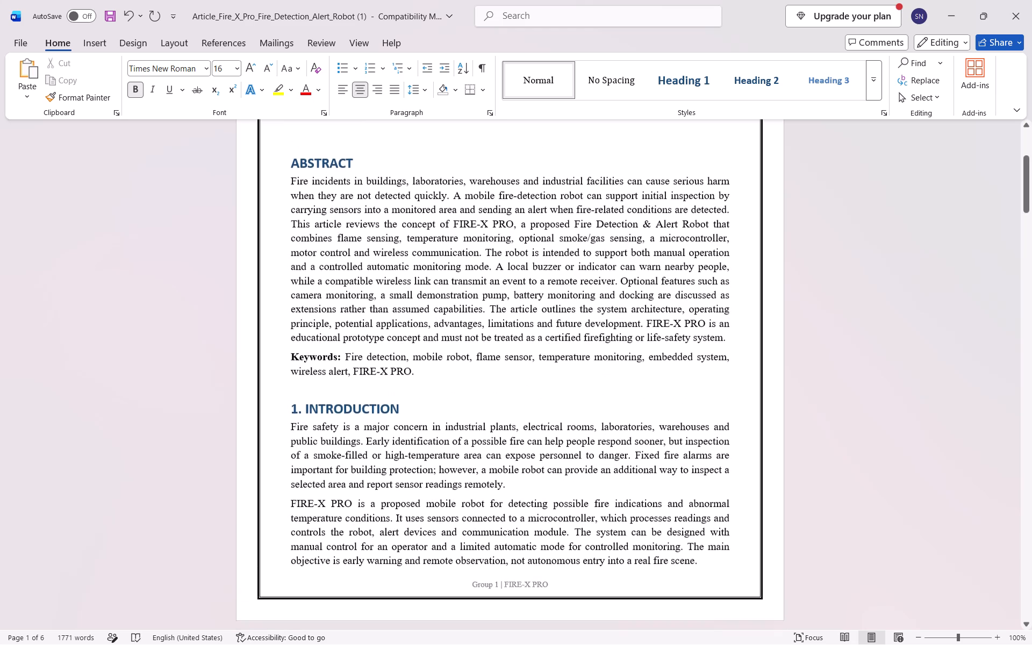
pyautogui.scroll(-3, 427, 322)
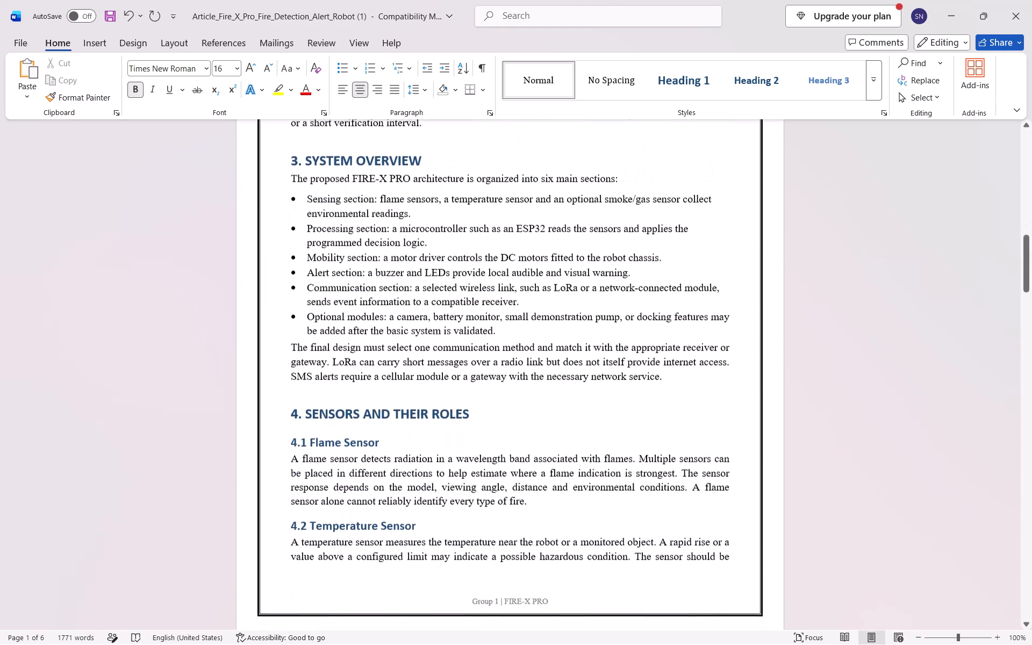
pyautogui.scroll(4, 427, 322)
pyautogui.scroll(1, 398, 209)
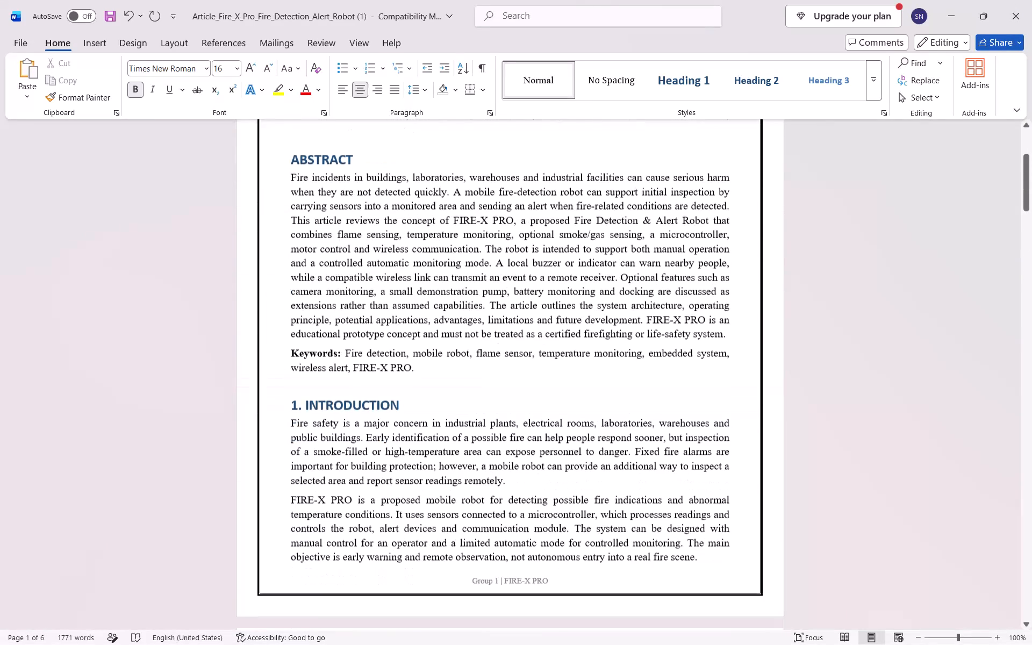
pyautogui.scroll(1, 398, 209)
pyautogui.moveTo(441, 399); pyautogui.dragTo(311, 367)
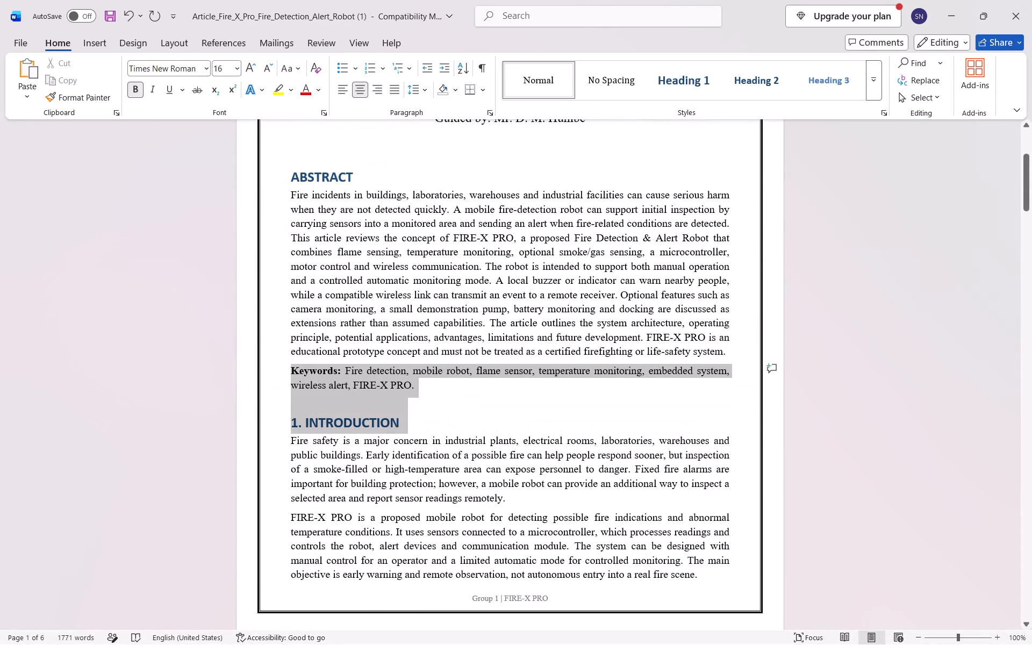
pyautogui.click(418, 392)
pyautogui.moveTo(418, 392); pyautogui.dragTo(289, 370)
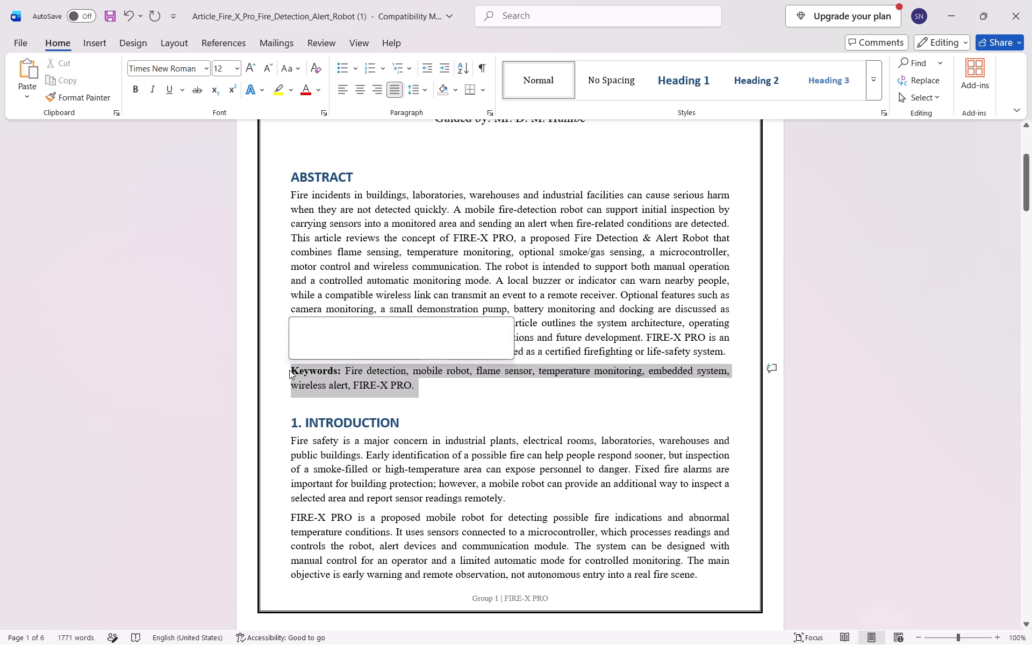
pyautogui.press('Return')
pyautogui.press('BackSpace')
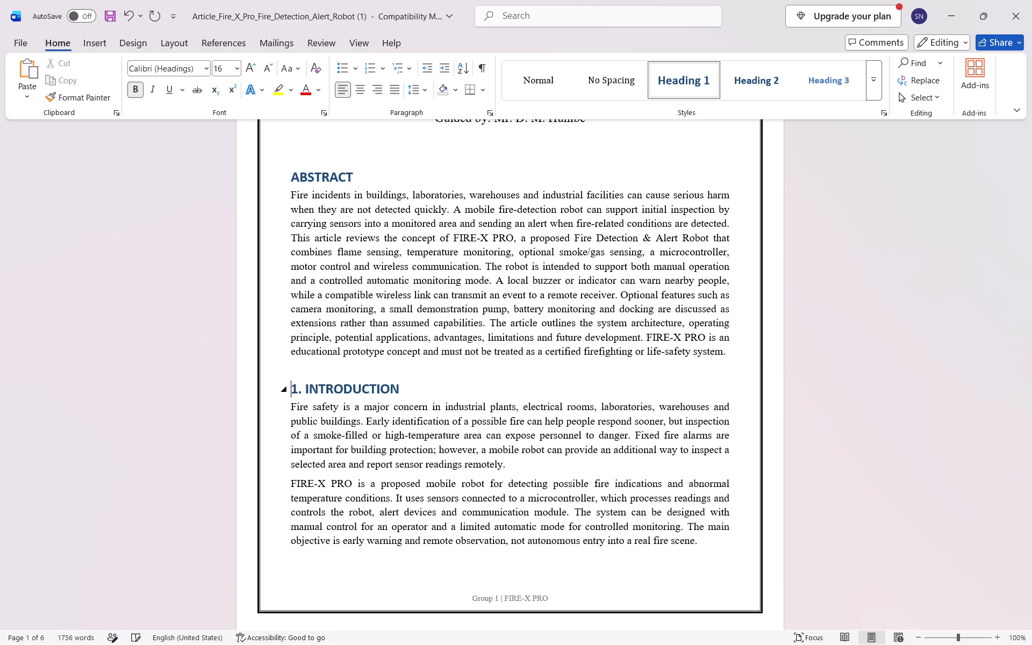
# Review the page layout and section breaks from the Introduction through to the end of the article.
pyautogui.hscroll(-1, 289, 370)
pyautogui.scroll(-2, 289, 370)
pyautogui.scroll(-2, 320, 463)
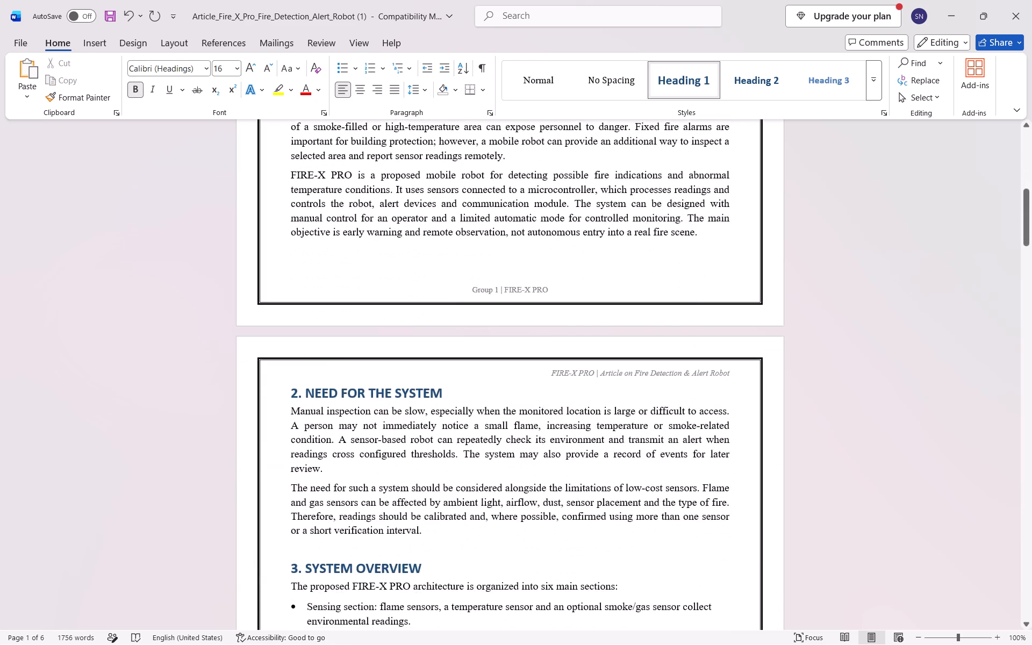
pyautogui.scroll(-3, 320, 463)
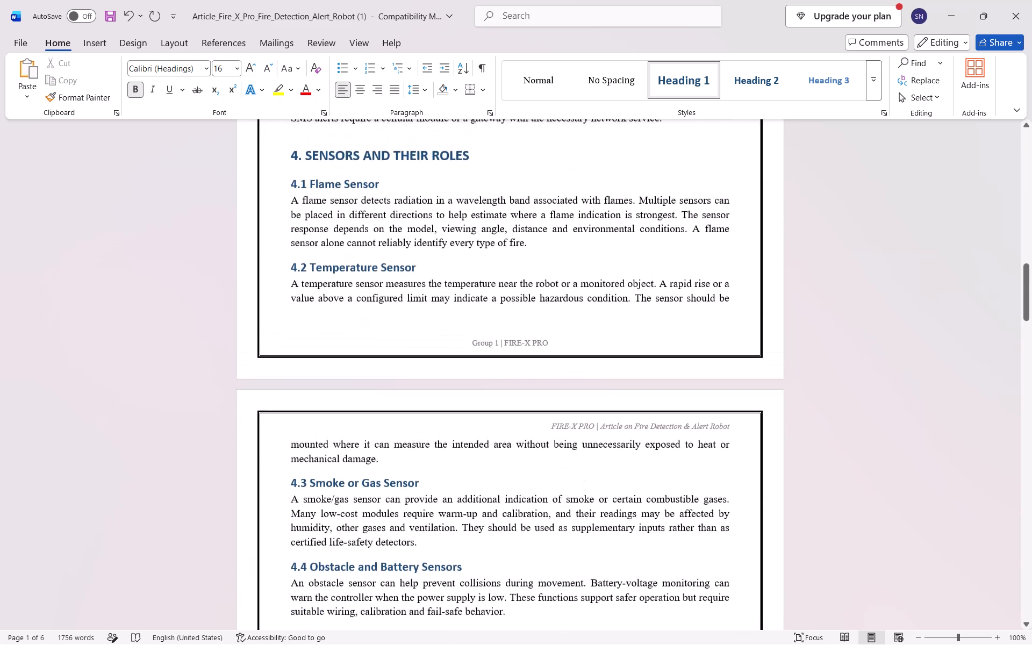
pyautogui.scroll(-4, 320, 463)
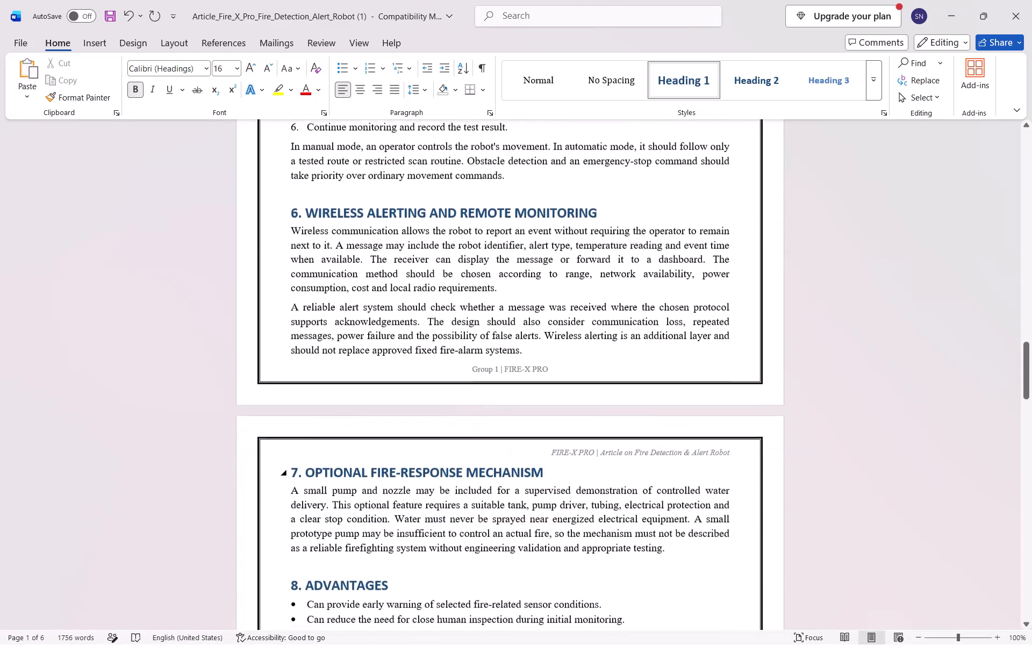
pyautogui.scroll(-6, 320, 463)
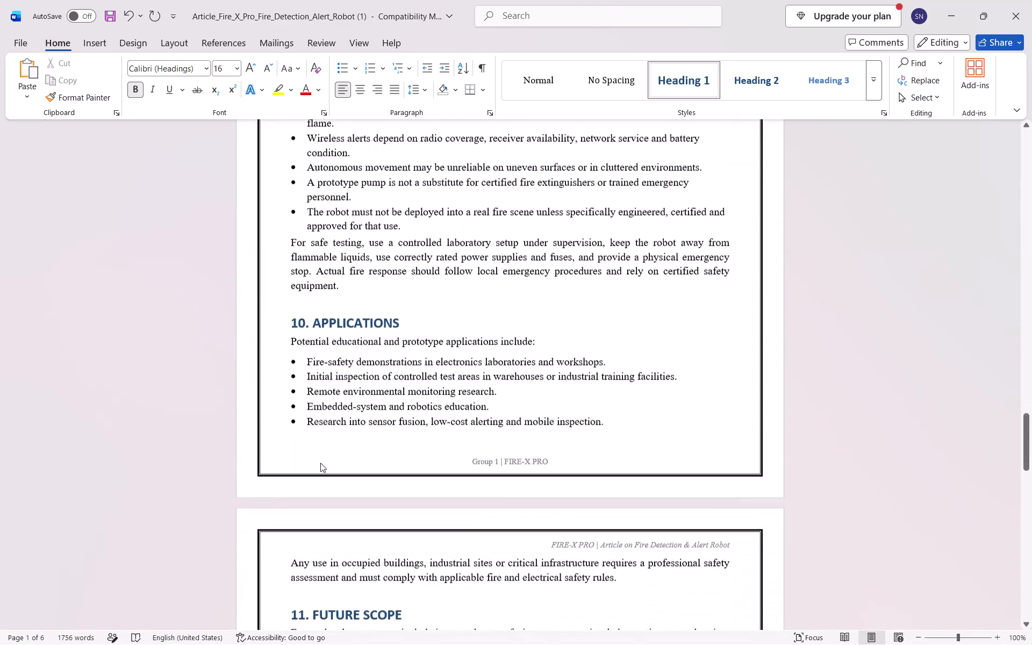
pyautogui.scroll(4, 320, 463)
pyautogui.scroll(-1, 320, 463)
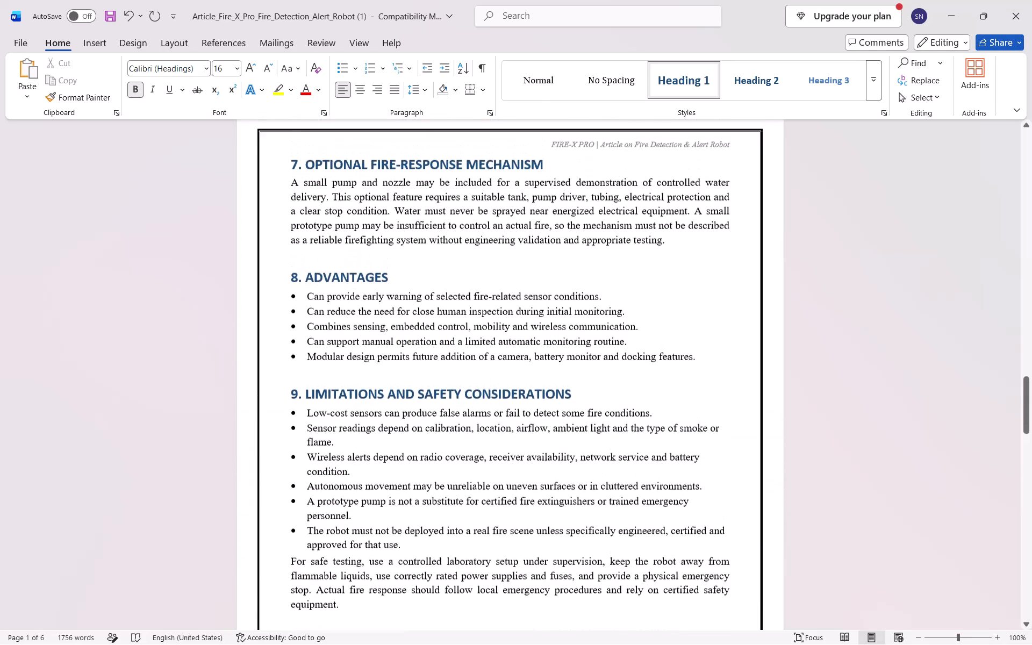
pyautogui.scroll(-1, 320, 463)
pyautogui.scroll(-1, 348, 427)
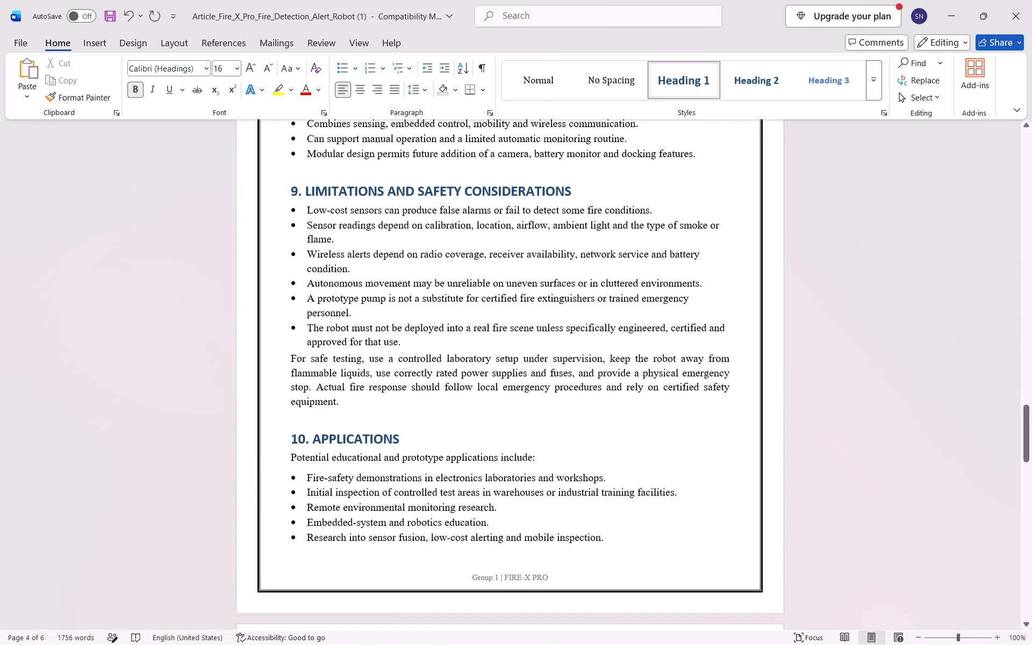
pyautogui.scroll(-6, 348, 427)
# Insert six blank lines after the last paragraph of section 9, pushing "10. APPLICATIONS" onto the next page.
pyautogui.scroll(1, 348, 427)
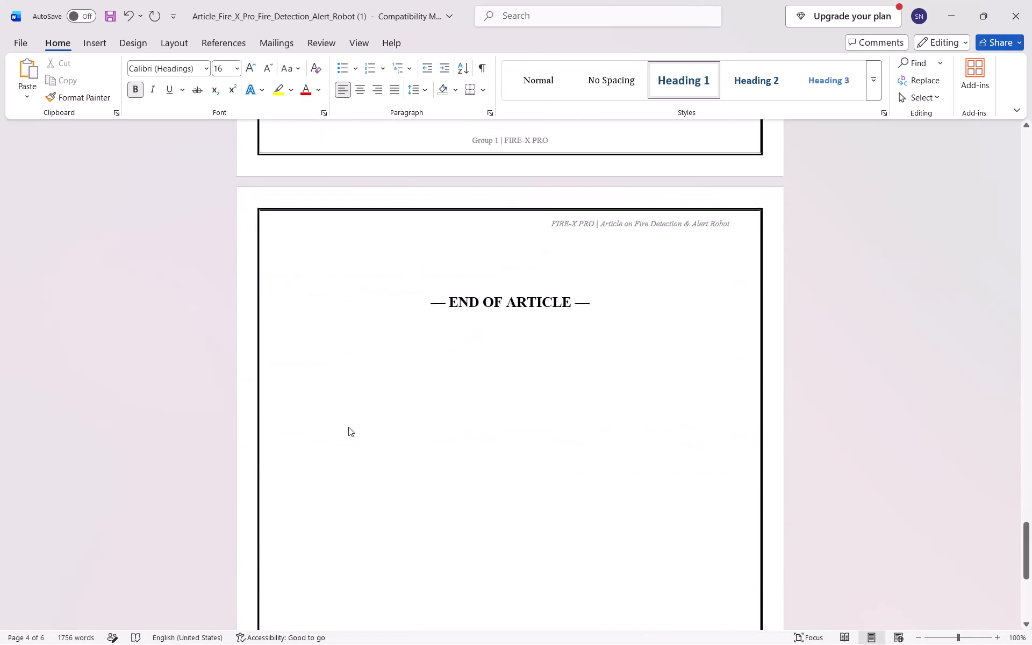
pyautogui.scroll(1, 348, 427)
pyautogui.click(338, 376)
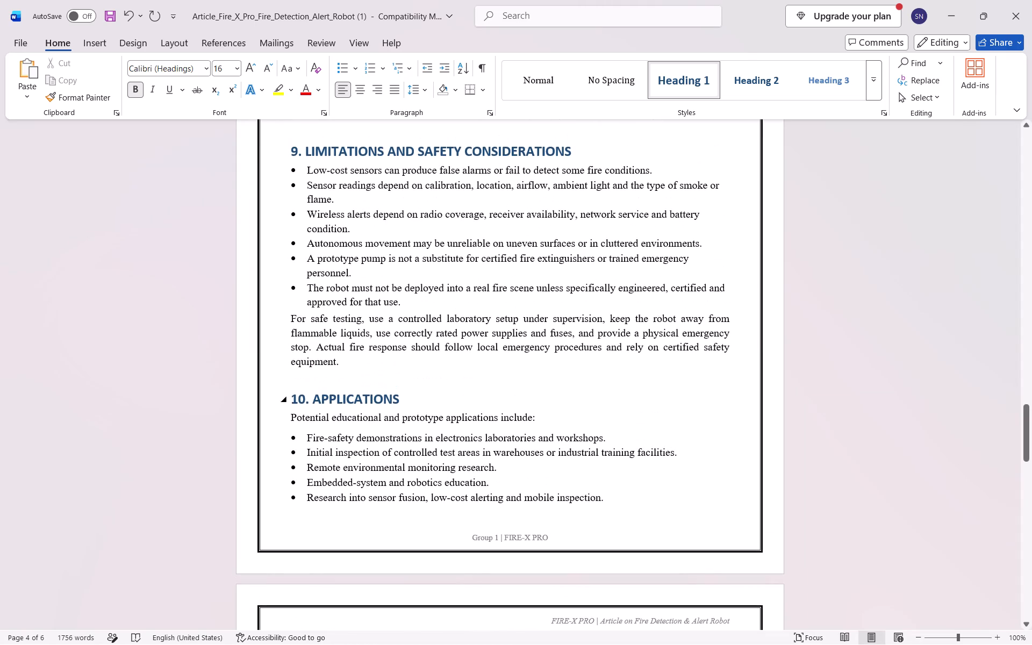
pyautogui.click(352, 370)
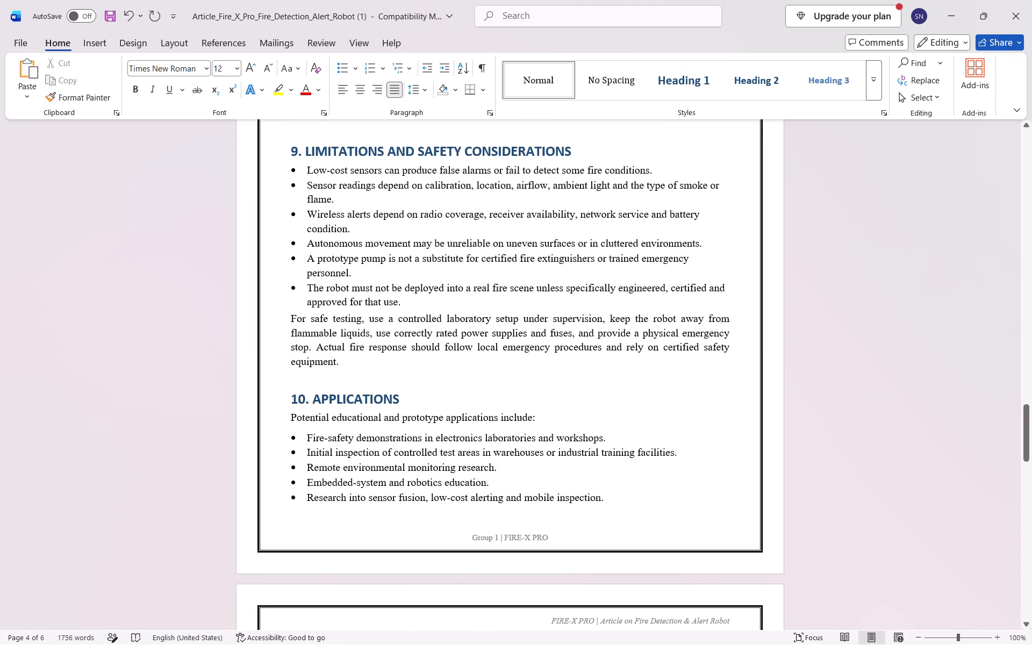
pyautogui.press('Return')
pyautogui.press('Return')
pyautogui.press('Return')
pyautogui.press('Return')
pyautogui.press('Return')
pyautogui.press('Return')
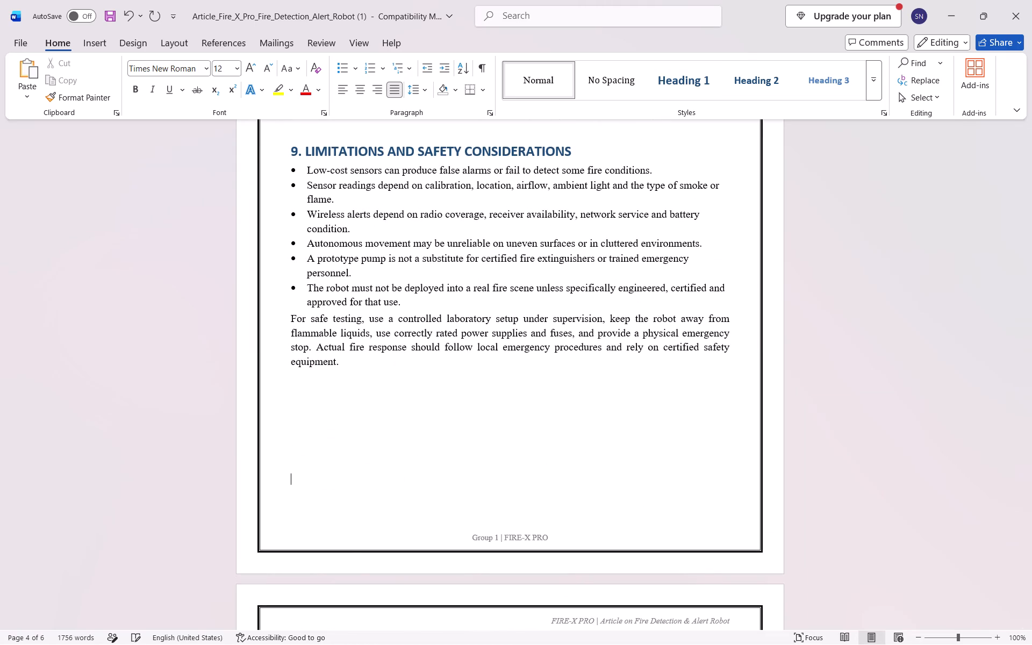
# Add one blank line above the heading "7. OPTIONAL FIRE-RESPONSE MECHANISM" at the top of its page.
pyautogui.scroll(1, 352, 370)
pyautogui.scroll(1, 314, 207)
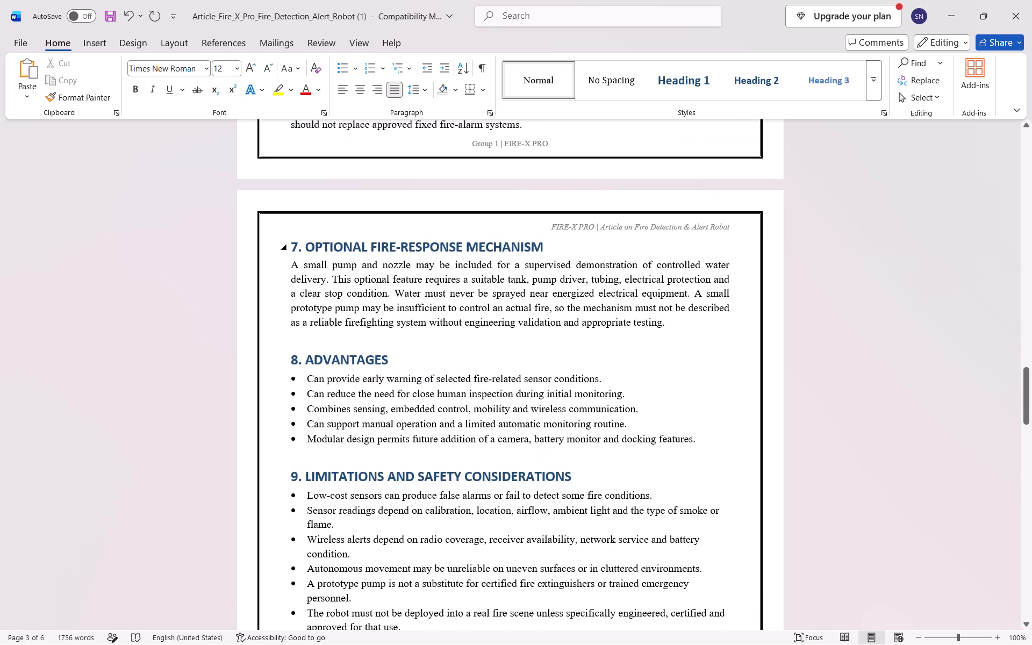
pyautogui.click(289, 252)
pyautogui.press('Return')
pyautogui.press('Return')
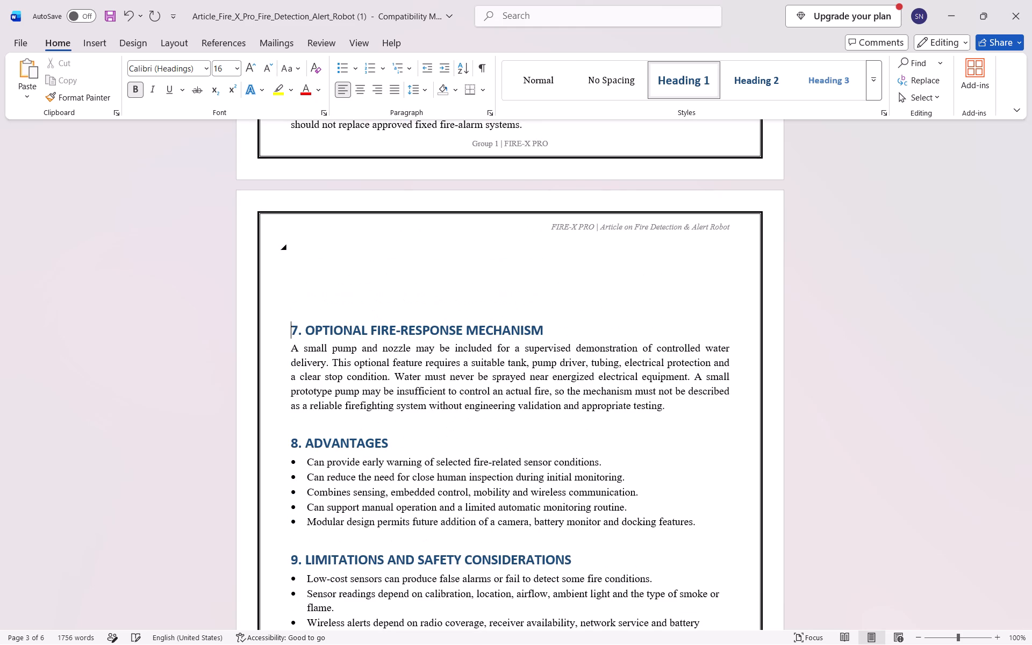
pyautogui.press('BackSpace')
# Remove the blank line above "10. APPLICATIONS" so the heading starts at the top of its page.
pyautogui.scroll(-2, 289, 252)
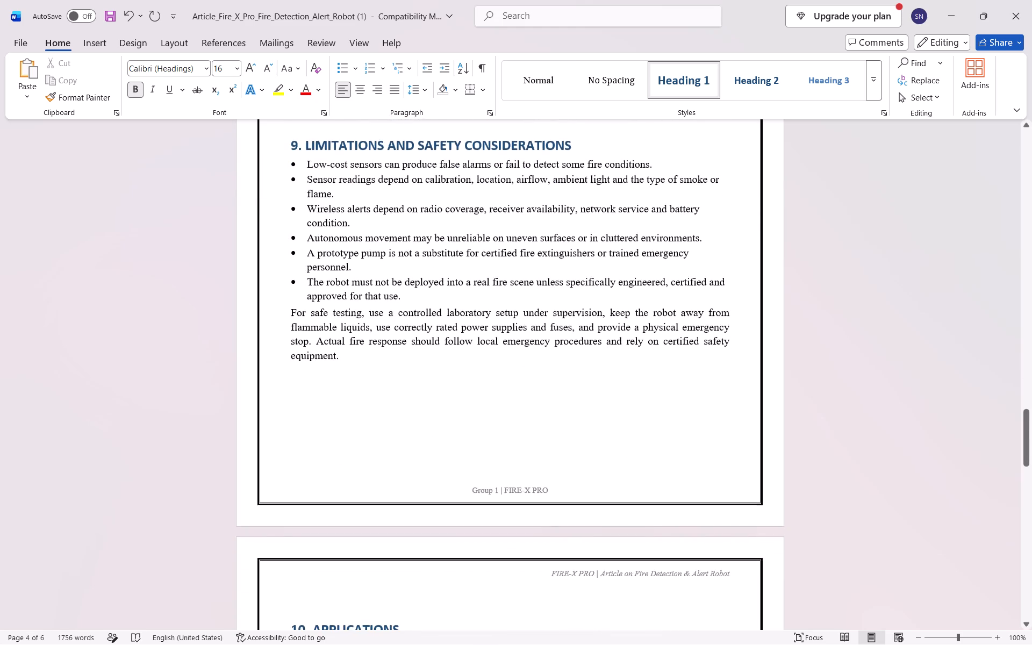
pyautogui.scroll(-1, 307, 325)
pyautogui.click(327, 441)
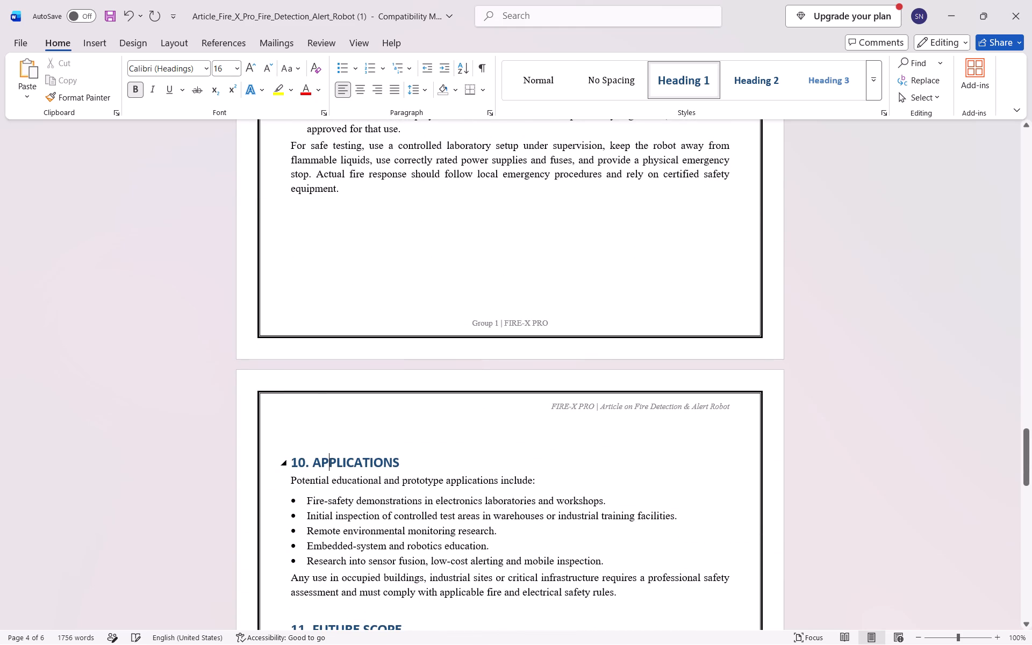
pyautogui.press('Left')
pyautogui.press('Left')
pyautogui.press('Left')
pyautogui.press('Left')
pyautogui.press('Left')
pyautogui.press('Left')
pyautogui.press('Left')
pyautogui.press('BackSpace')
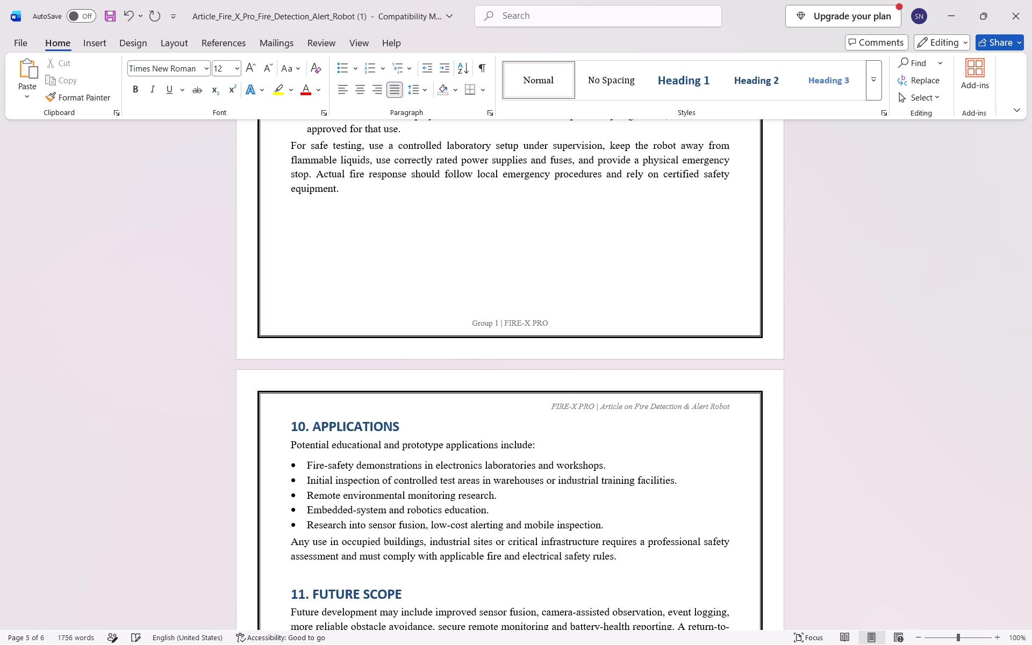
# Insert three blank lines after the last Conclusion paragraph, moving the REFERENCES section to the following page.
pyautogui.scroll(-2, 281, 480)
pyautogui.scroll(-2, 310, 607)
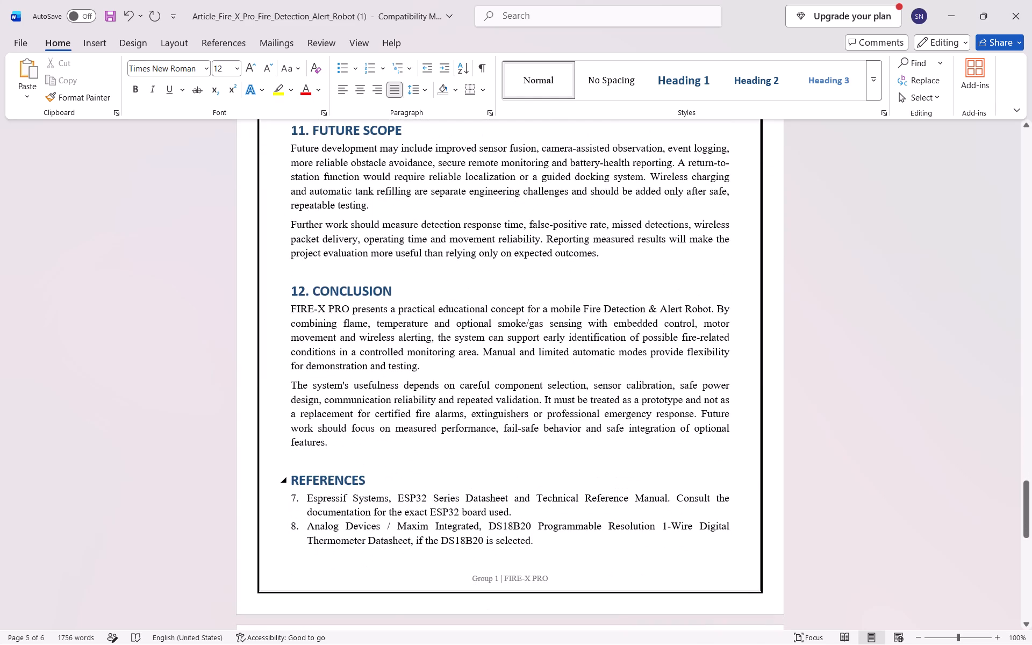
pyautogui.click(336, 456)
pyautogui.click(339, 442)
pyautogui.press('Return')
pyautogui.press('Return')
pyautogui.press('Return')
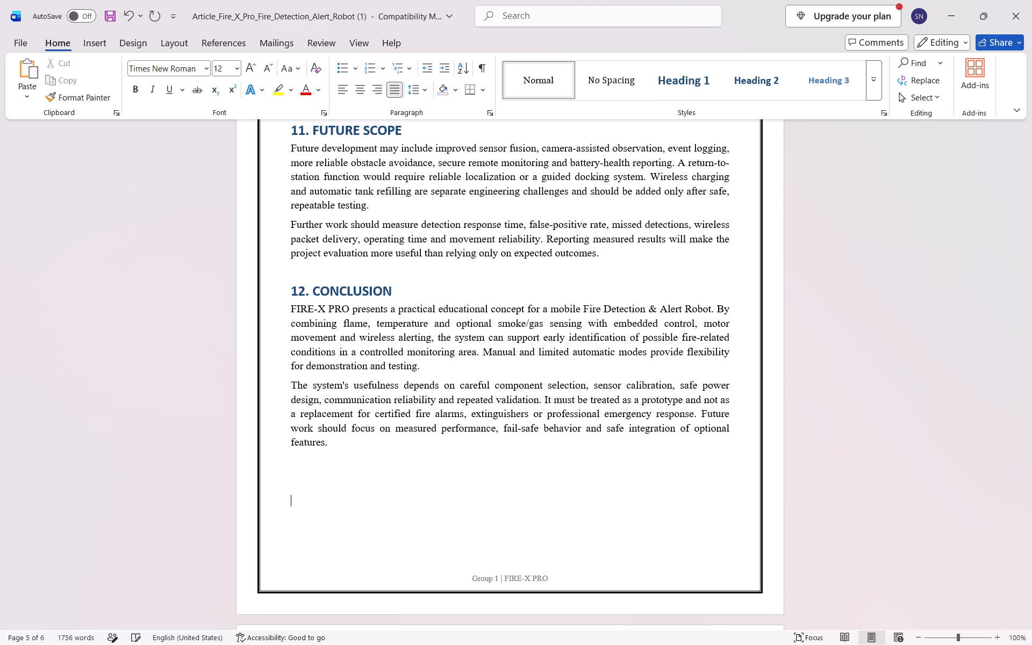
# Copy all six numbered entries under the REFERENCES heading.
pyautogui.scroll(-3, 339, 442)
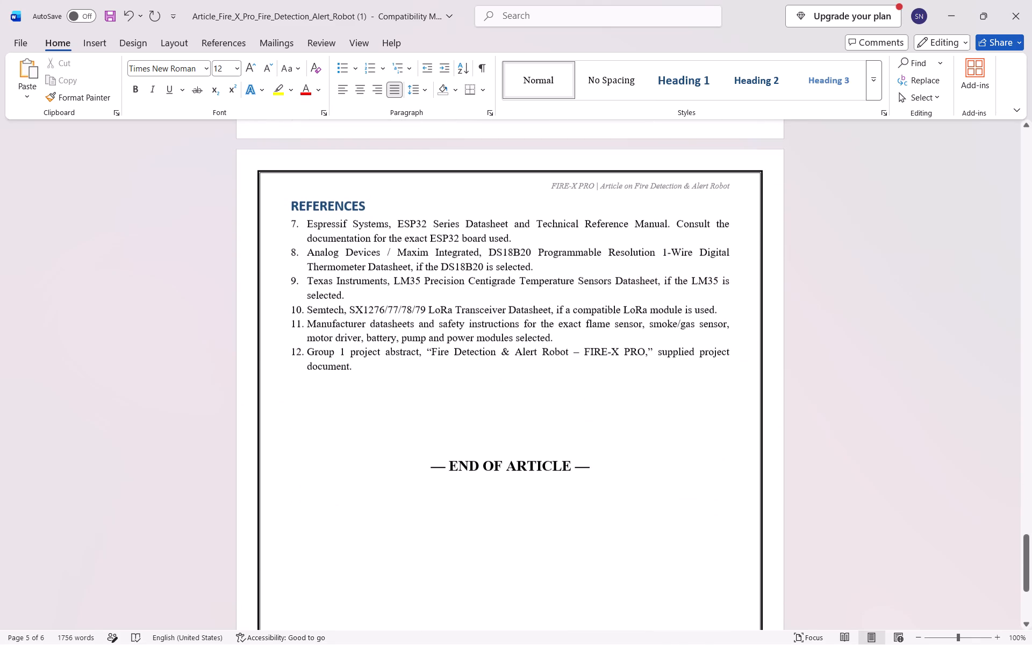
pyautogui.moveTo(397, 390); pyautogui.dragTo(303, 236)
pyautogui.scroll(1, 303, 236)
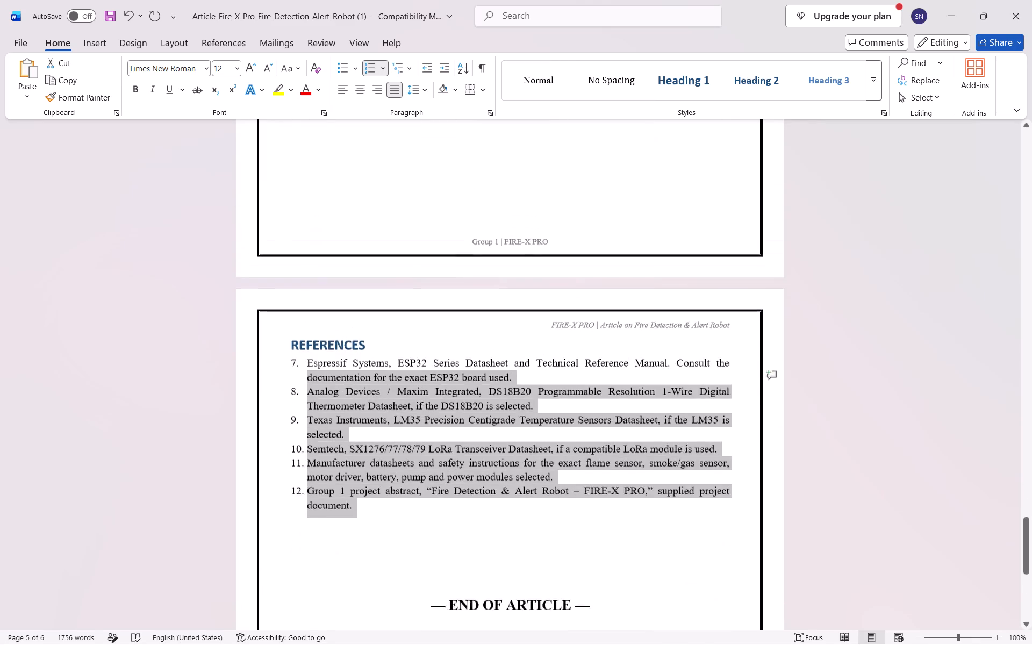
pyautogui.scroll(2, 303, 236)
pyautogui.scroll(-1, 303, 236)
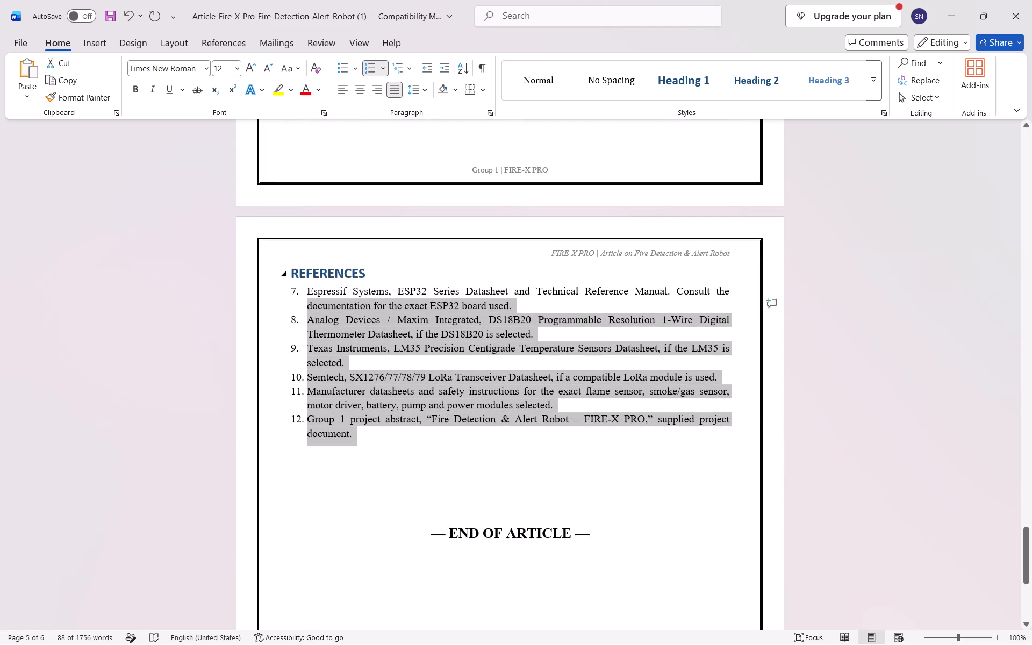
pyautogui.click(376, 496)
pyautogui.moveTo(379, 446); pyautogui.dragTo(297, 286)
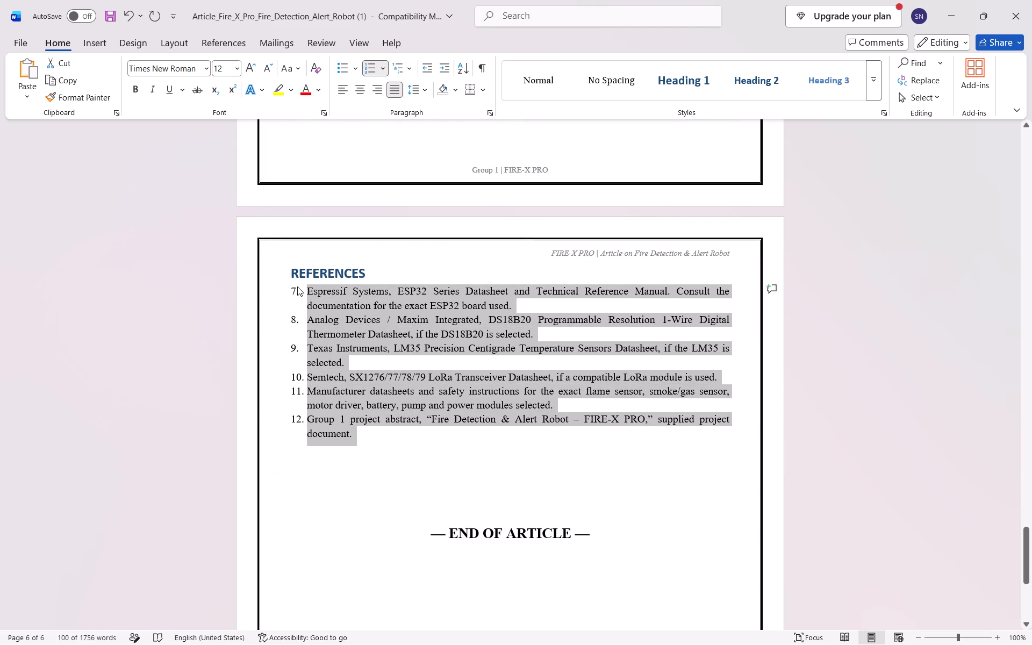
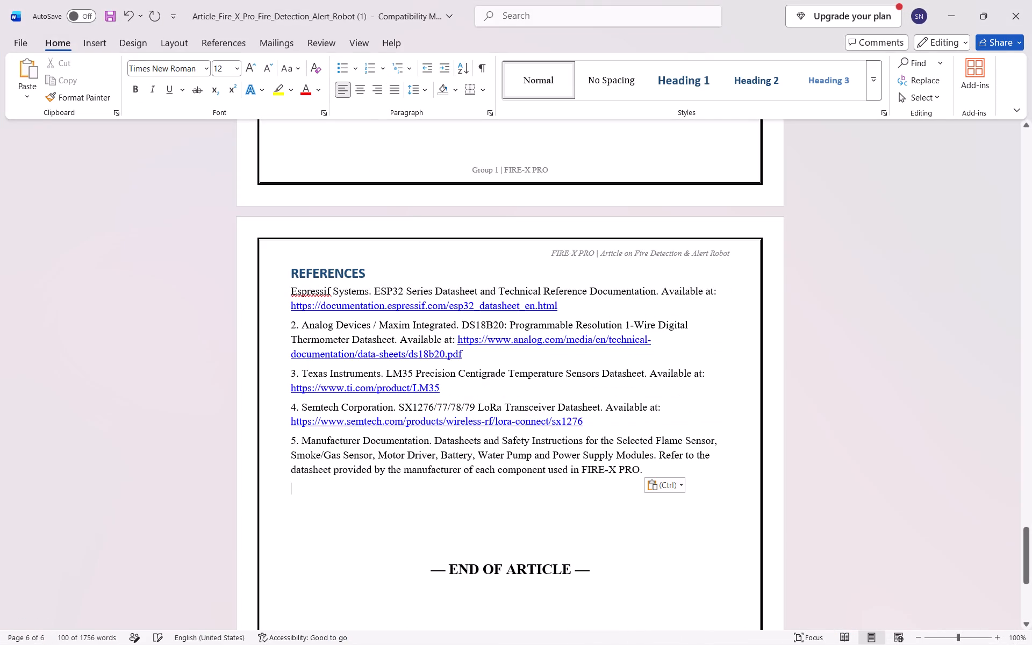
pyautogui.click(291, 288)
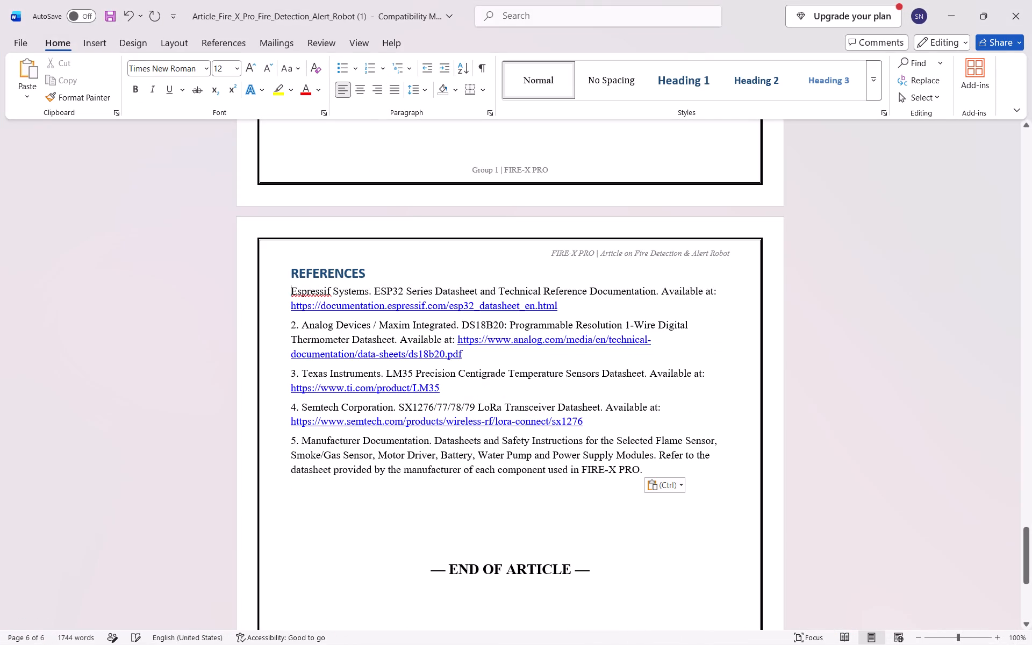
pyautogui.write('1.')
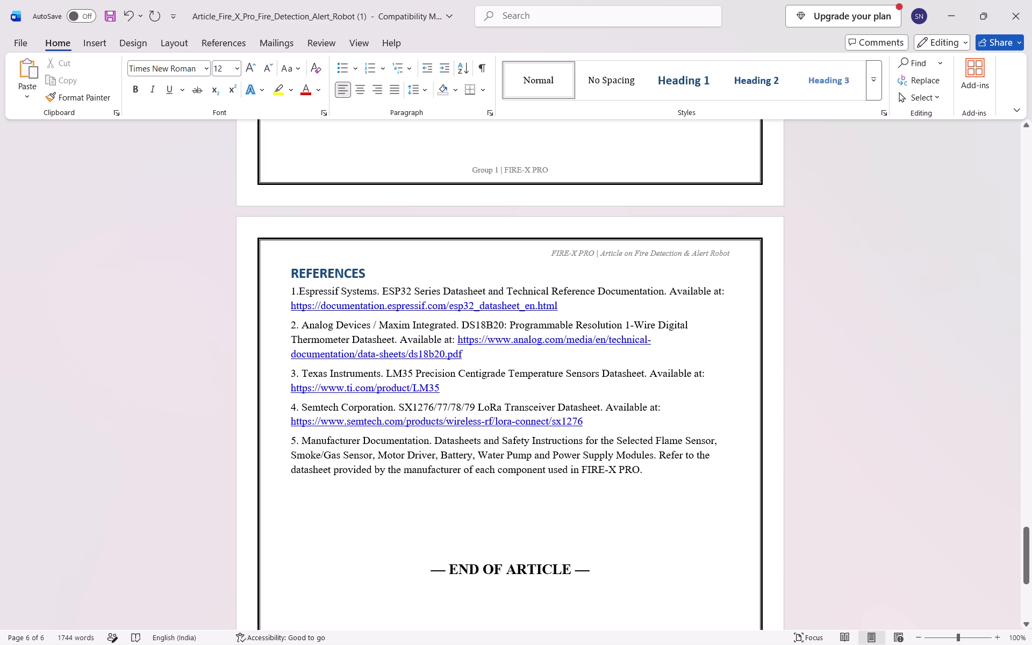
# Centre the REFERENCES heading.
pyautogui.scroll(2, 369, 283)
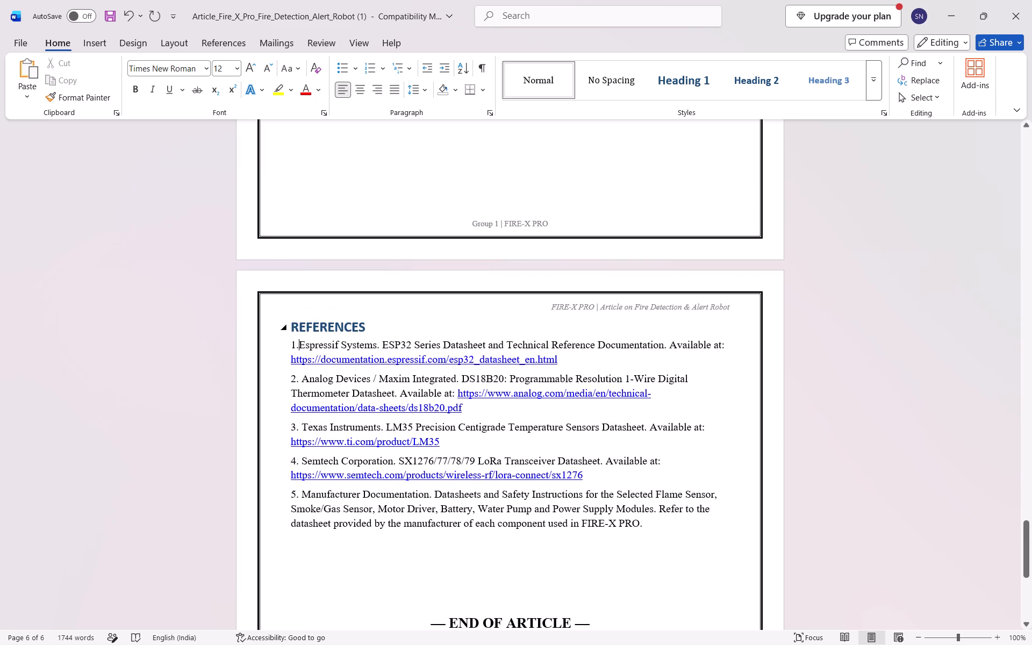
pyautogui.click(322, 320)
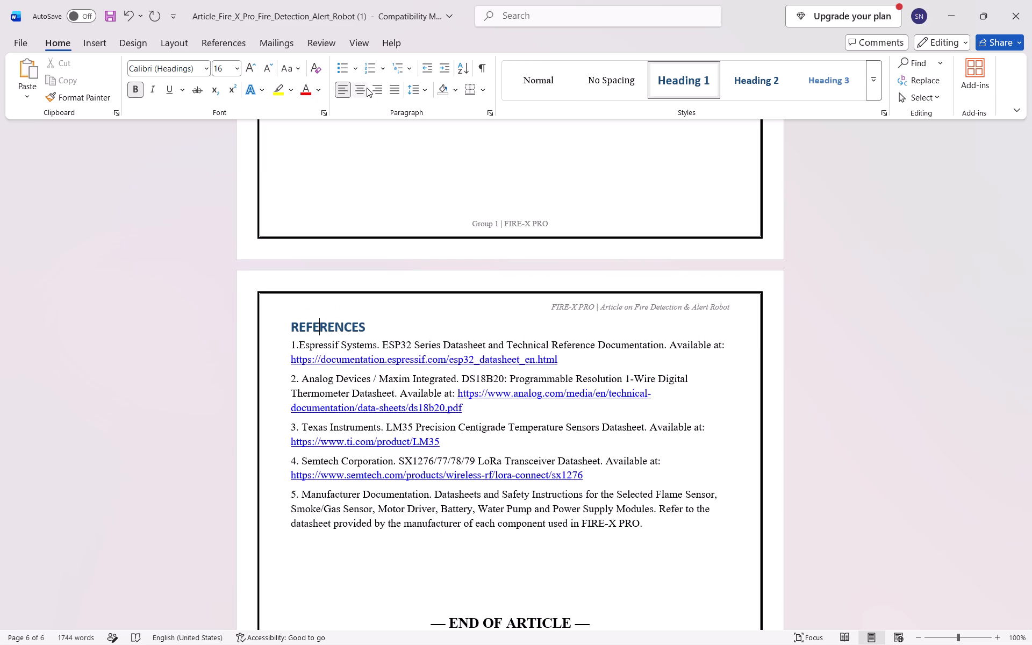
pyautogui.click(367, 88)
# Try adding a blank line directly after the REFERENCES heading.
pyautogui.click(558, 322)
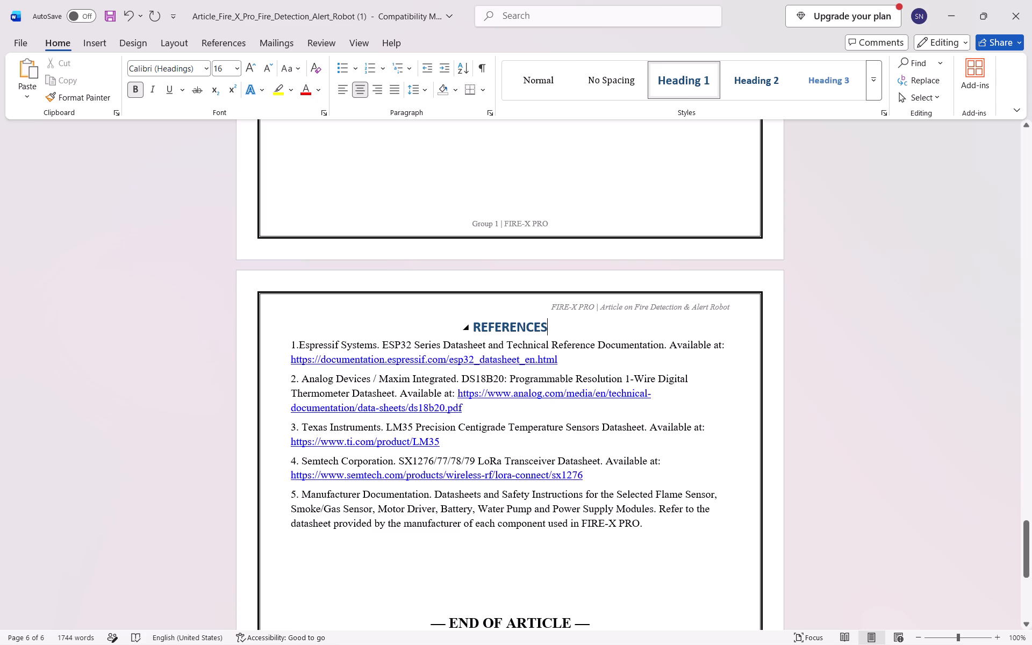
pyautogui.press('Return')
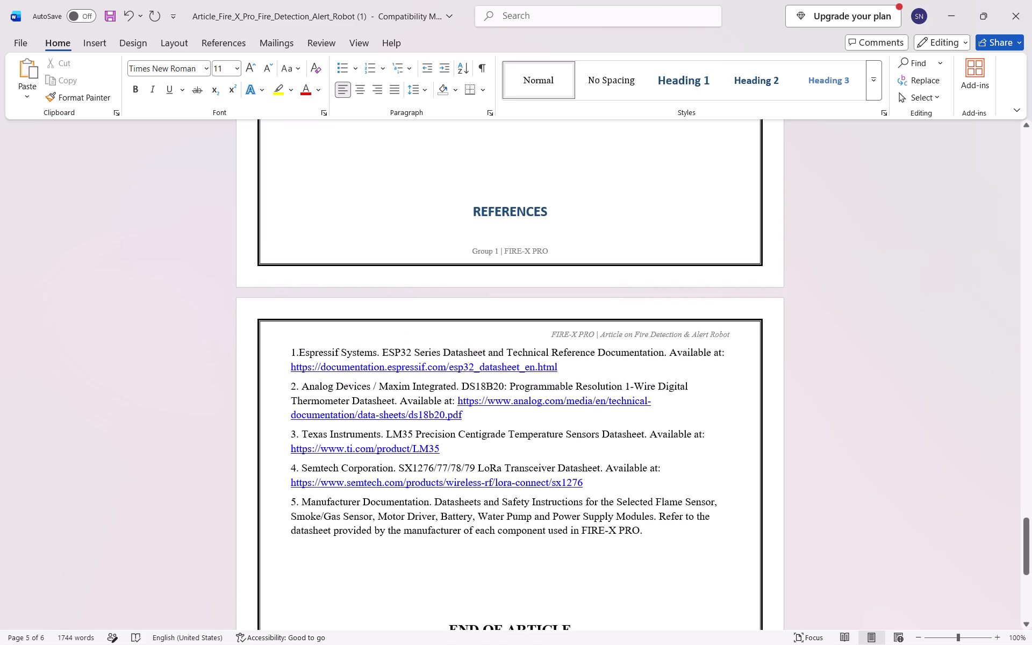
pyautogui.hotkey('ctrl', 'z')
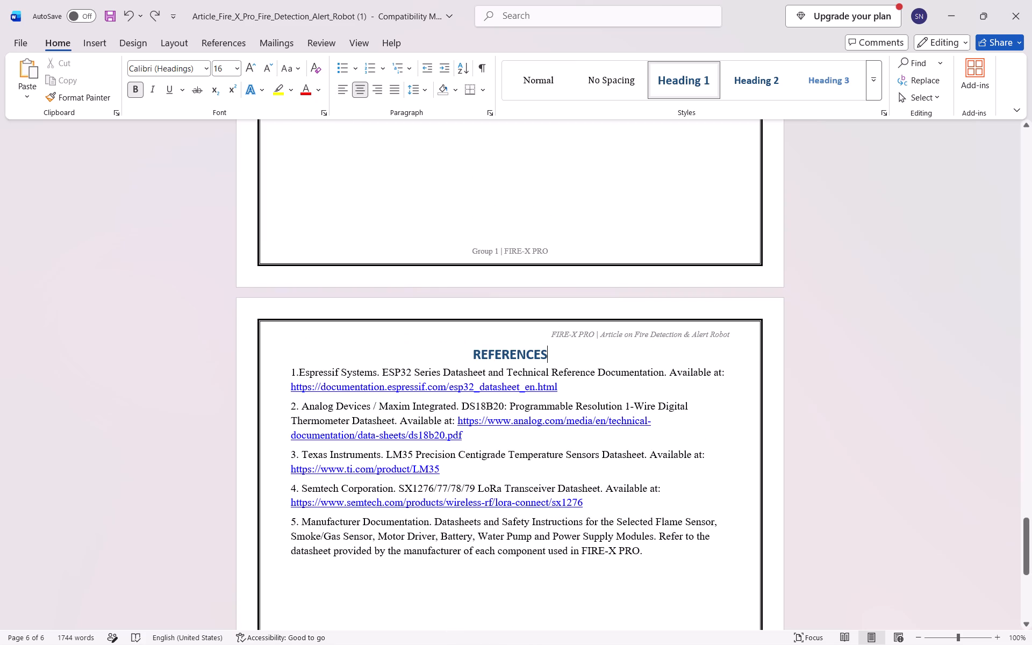
# Insert two blank lines between the REFERENCES heading and the Espressif entry.
pyautogui.click(295, 372)
pyautogui.press('Left')
pyautogui.press('Return')
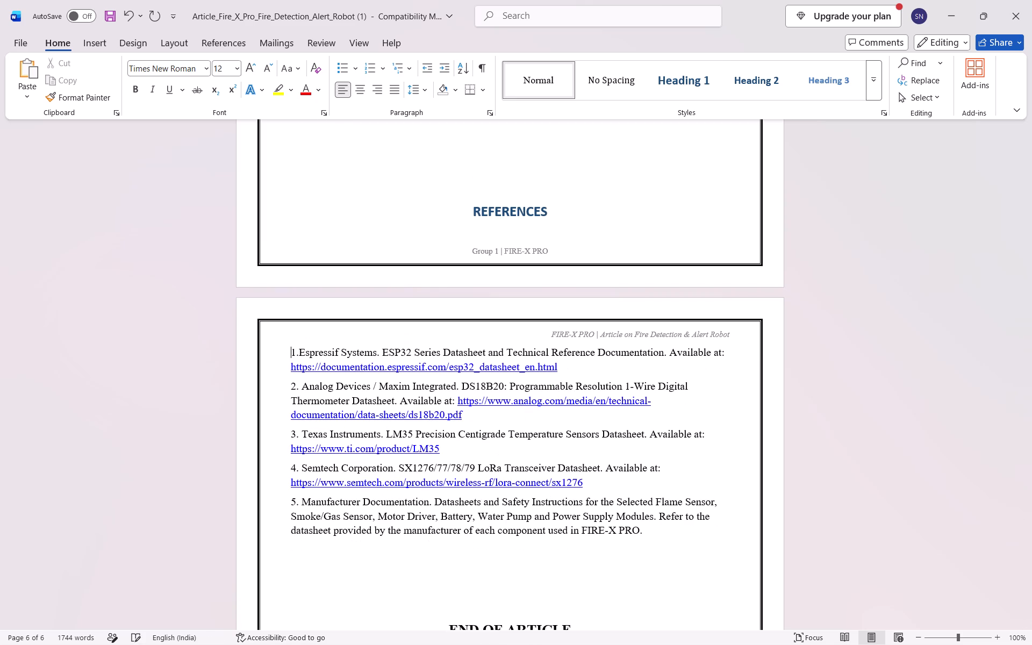
pyautogui.press('Return')
# Insert a blank line before the REFERENCES heading, moving it onto the page with its entries.
pyautogui.click(468, 213)
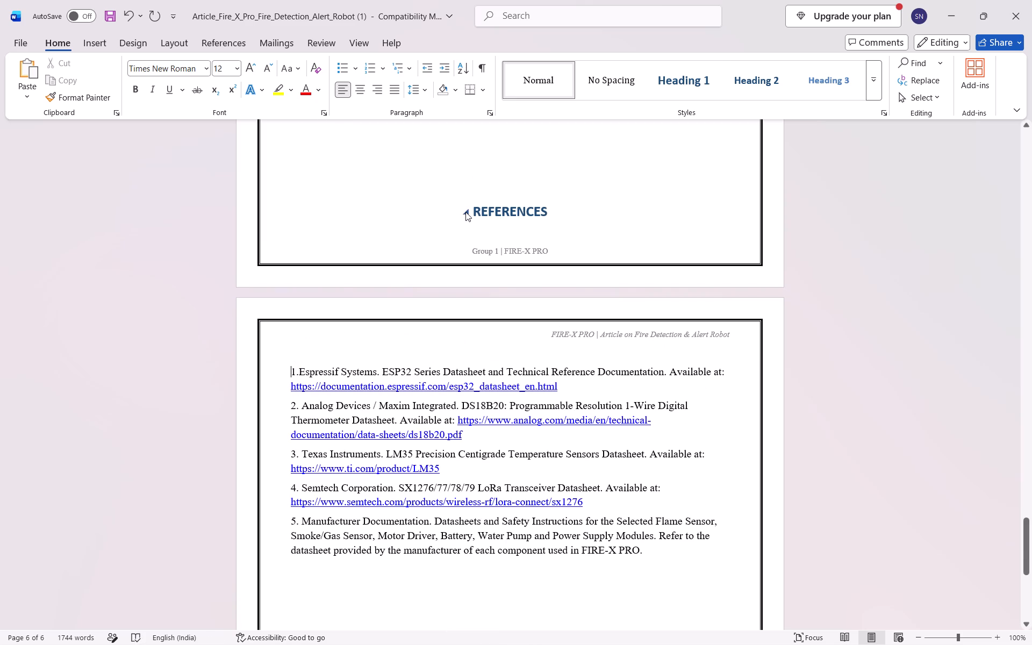
pyautogui.hotkey('ctrl', 'z')
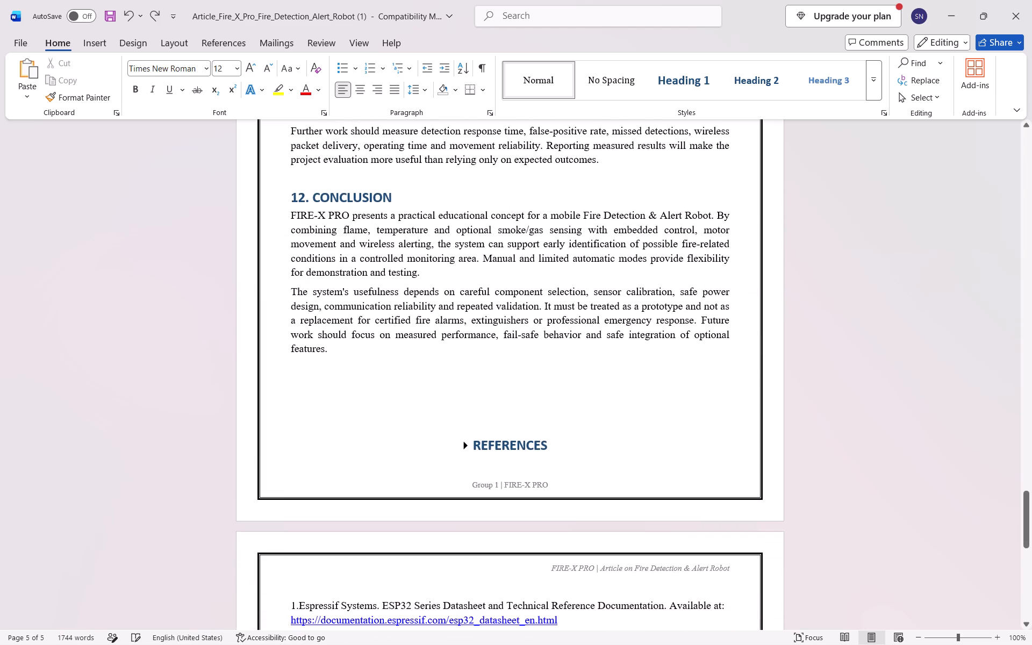
pyautogui.click(466, 421)
pyautogui.press('Return')
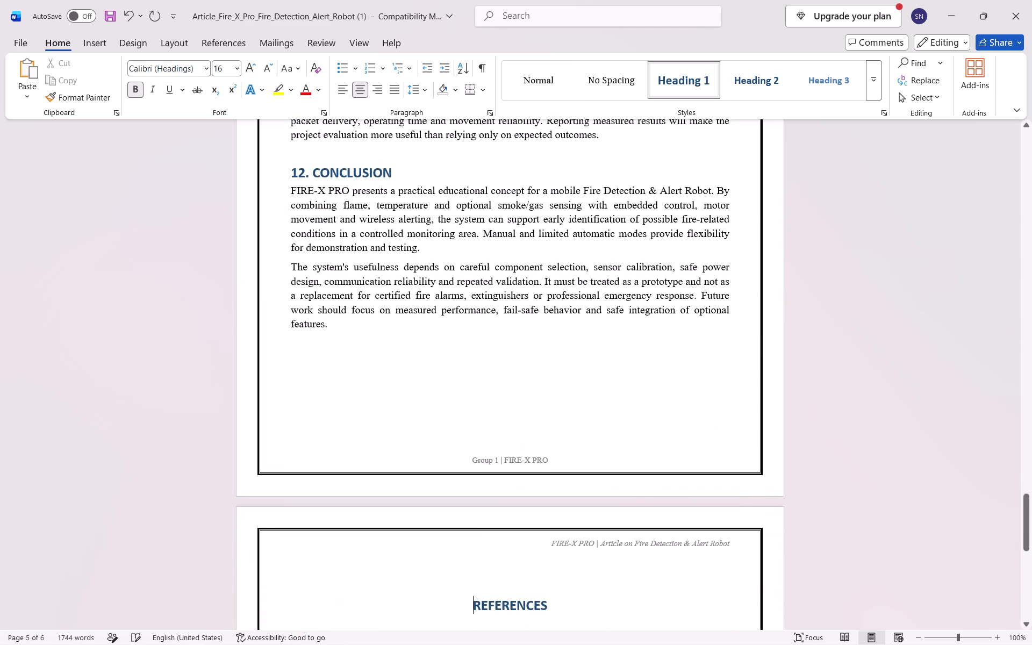
# Add a blank line after each of reference entries 1 to 4 so all five entries are spaced apart.
pyautogui.scroll(-2, 466, 421)
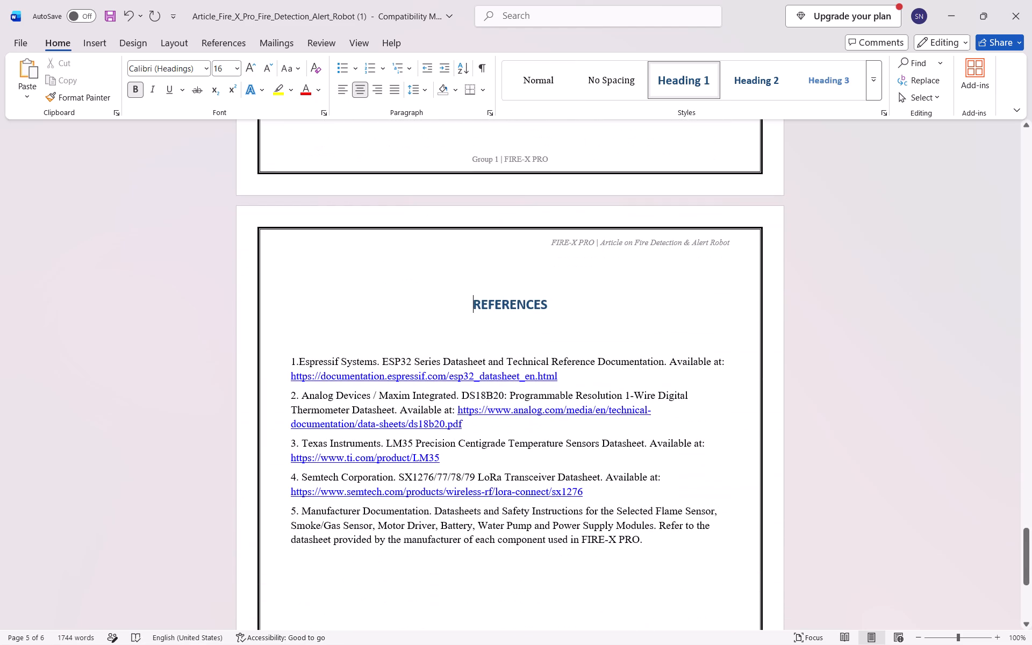
pyautogui.scroll(-1, 463, 454)
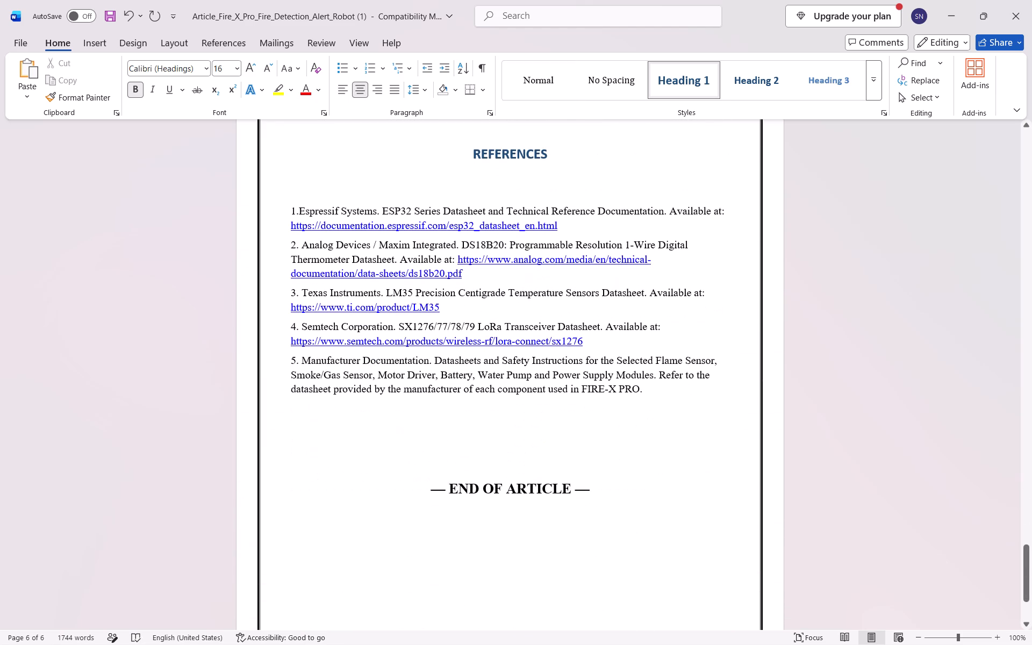
pyautogui.click(585, 225)
pyautogui.press('Return')
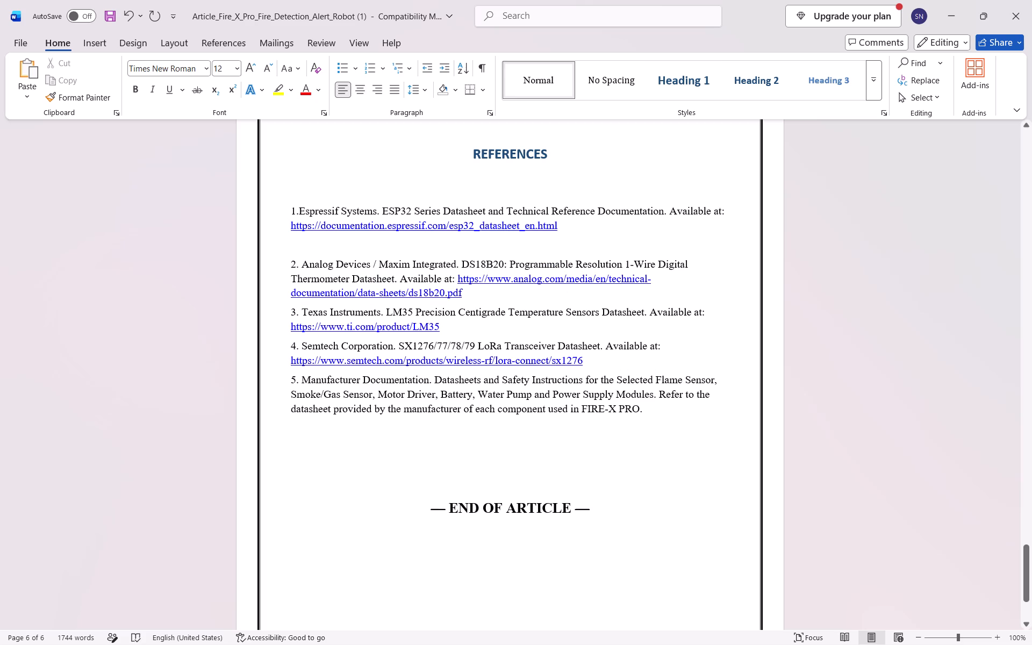
pyautogui.click(474, 293)
pyautogui.press('Return')
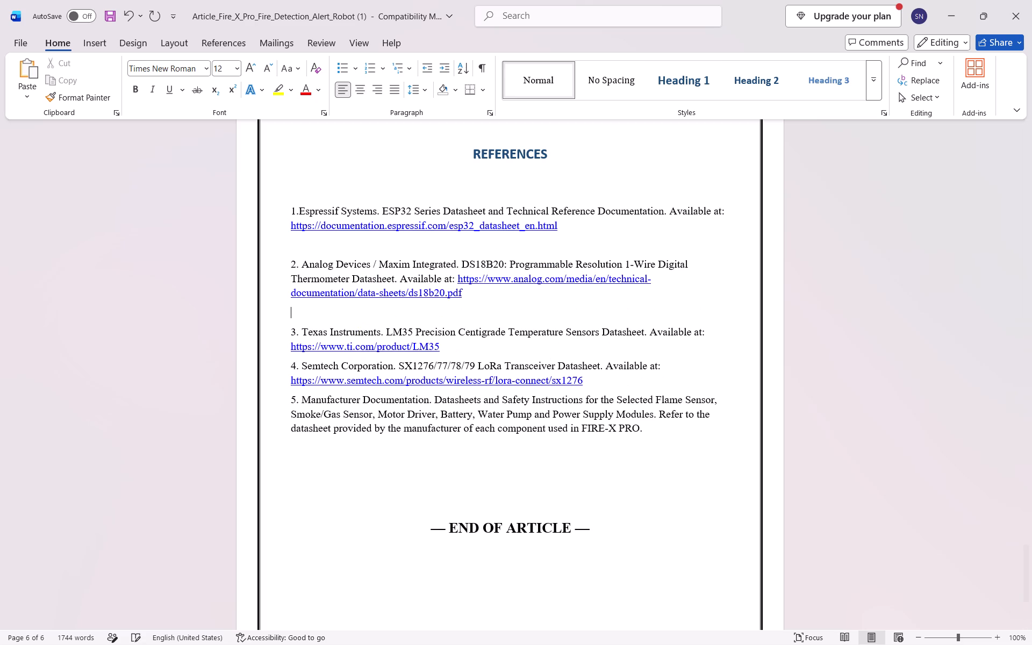
pyautogui.click(451, 348)
pyautogui.press('Return')
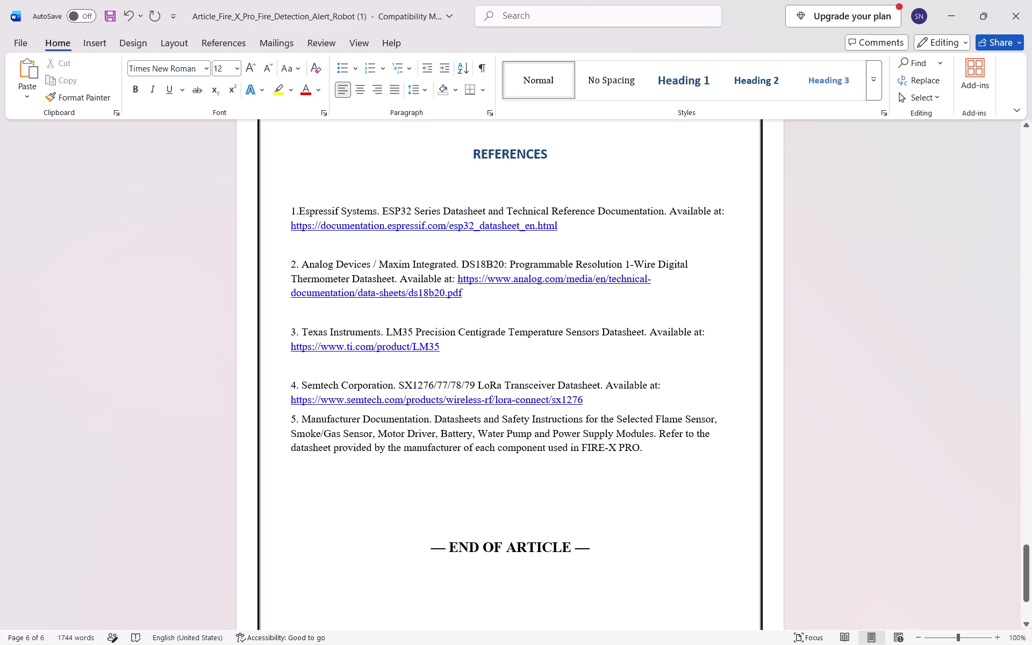
pyautogui.click(607, 401)
pyautogui.press('Return')
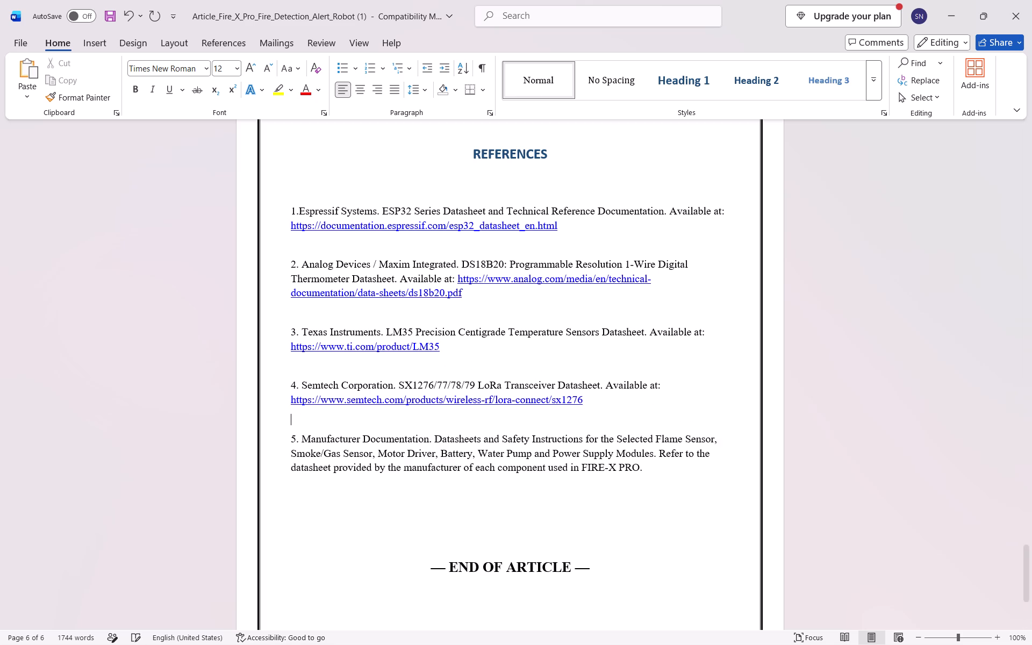
# Print the whole article with Microsoft Print to PDF and save it as "artical fire" in the kar folder.
pyautogui.scroll(-2, 607, 401)
pyautogui.scroll(12, 607, 401)
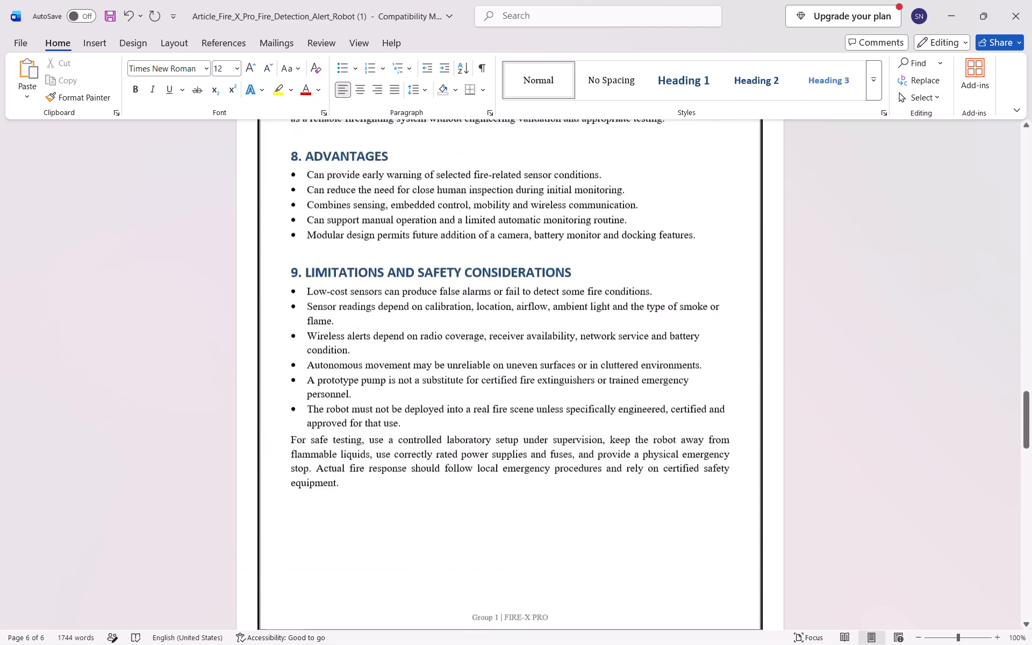
pyautogui.scroll(16, 607, 401)
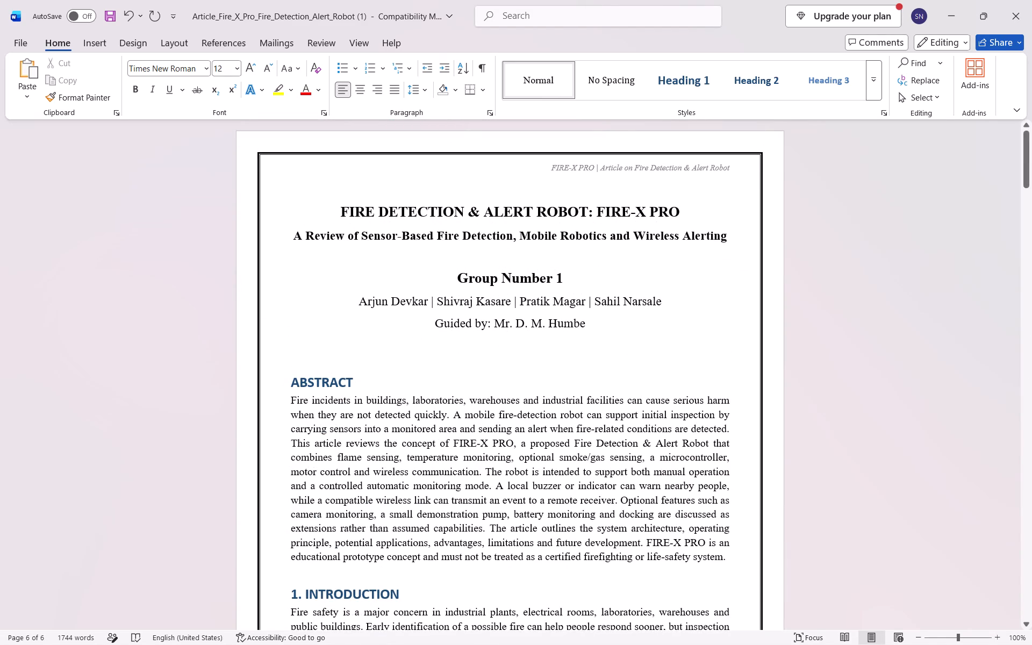
pyautogui.hotkey('ctrl', 'p')
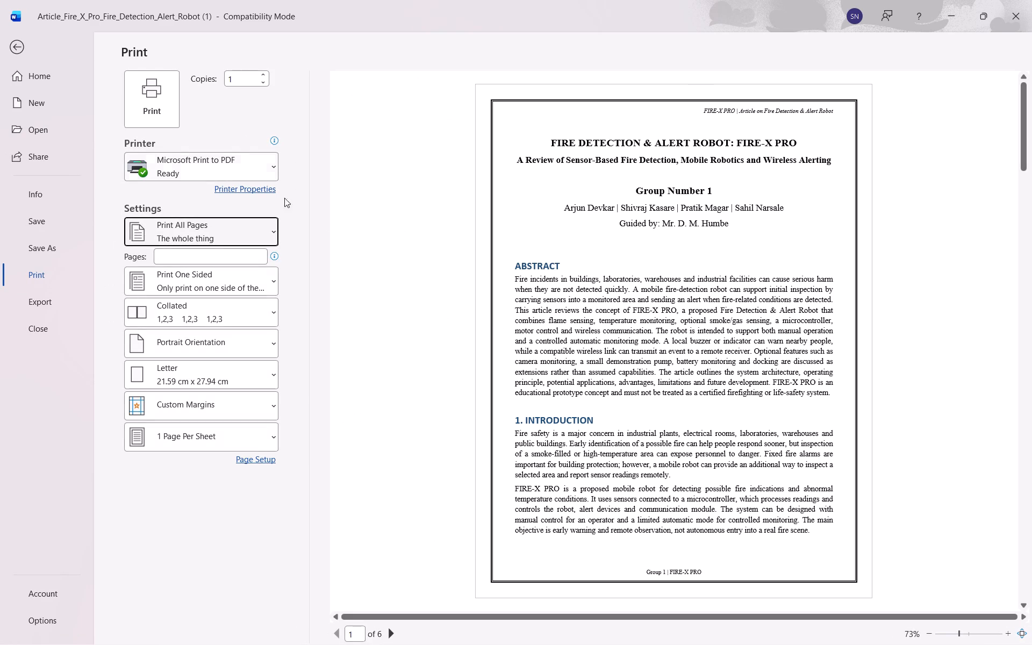
pyautogui.click(157, 96)
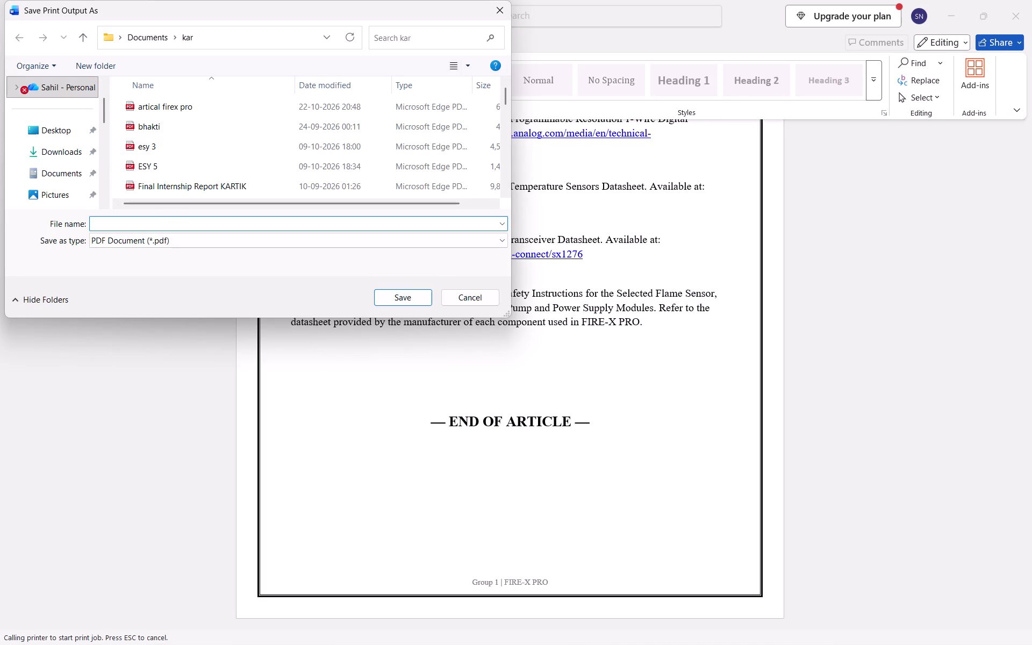
pyautogui.press('a')
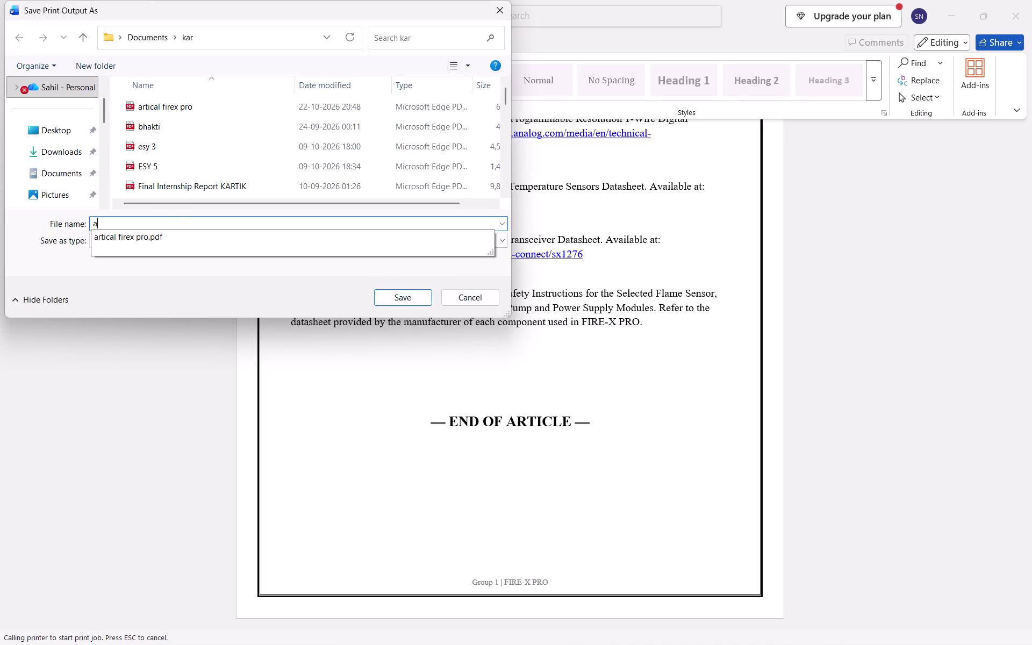
pyautogui.write('rti')
pyautogui.write('ca')
pyautogui.write('l')
pyautogui.press('space')
pyautogui.write('fire')
pyautogui.press('Return')
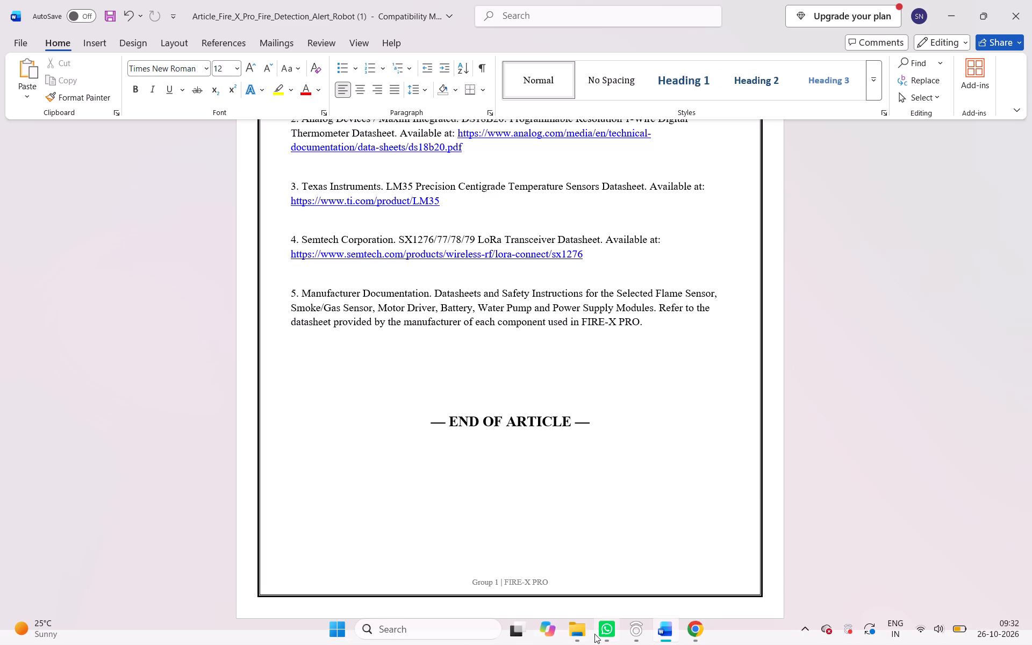
# Switch to File Explorer, find the "artical firex pro" PDF from Documents\kar among the recent files and open it.
pyautogui.click(582, 637)
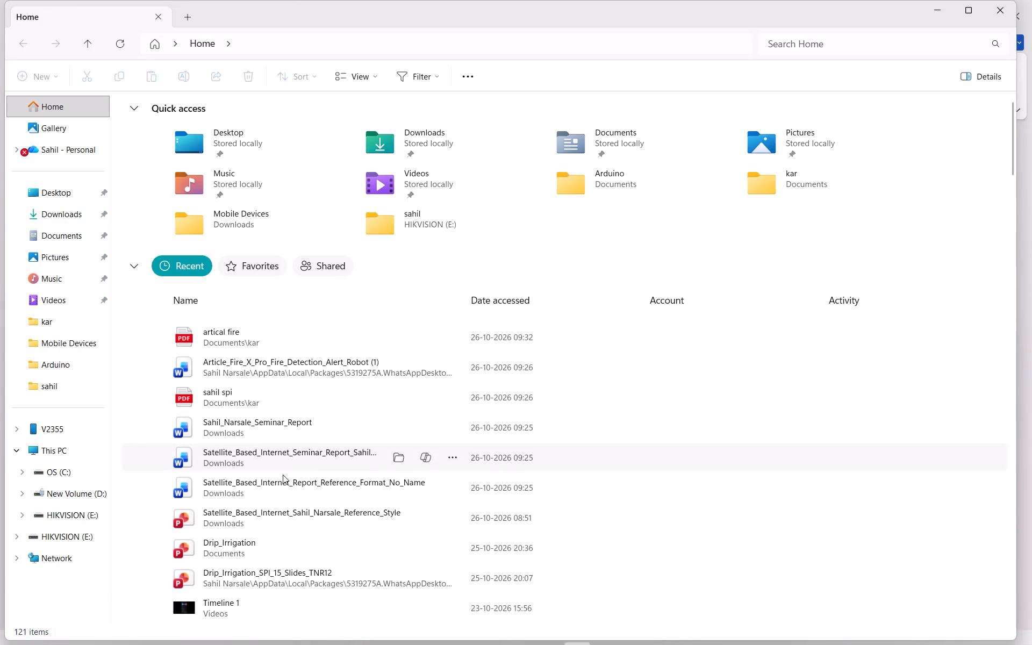
pyautogui.scroll(-6, 286, 548)
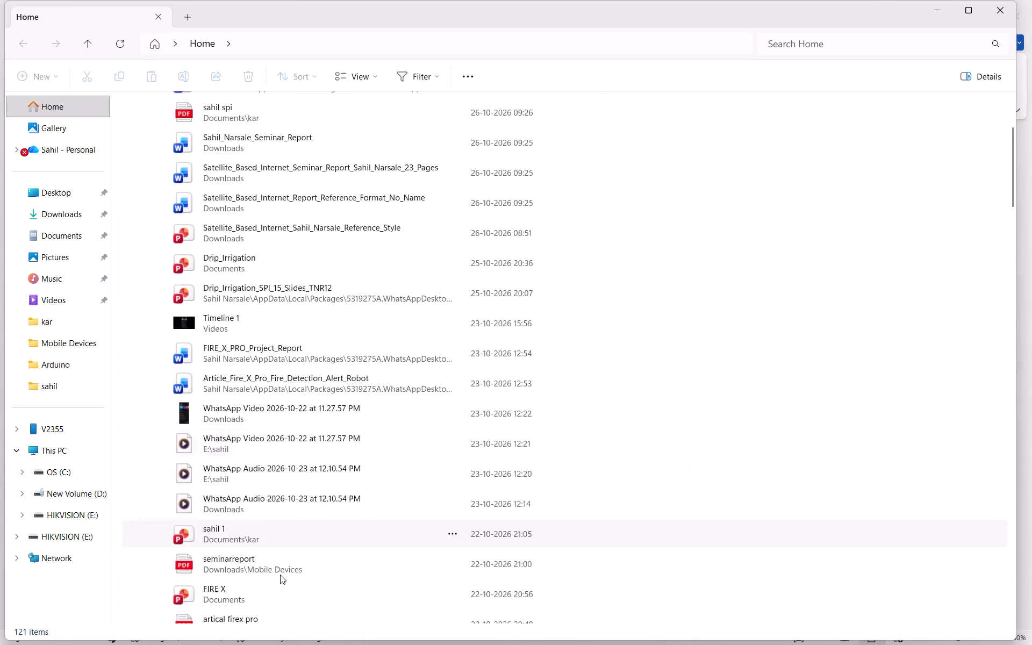
pyautogui.scroll(-2, 280, 575)
pyautogui.scroll(-1, 309, 500)
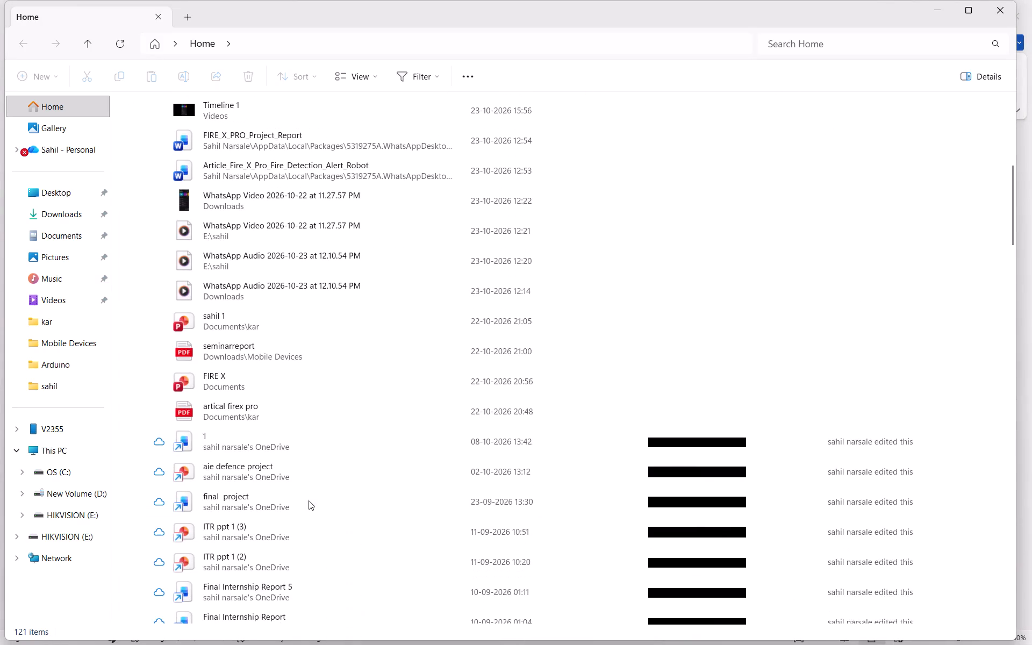
pyautogui.scroll(-1, 309, 500)
pyautogui.click(305, 396)
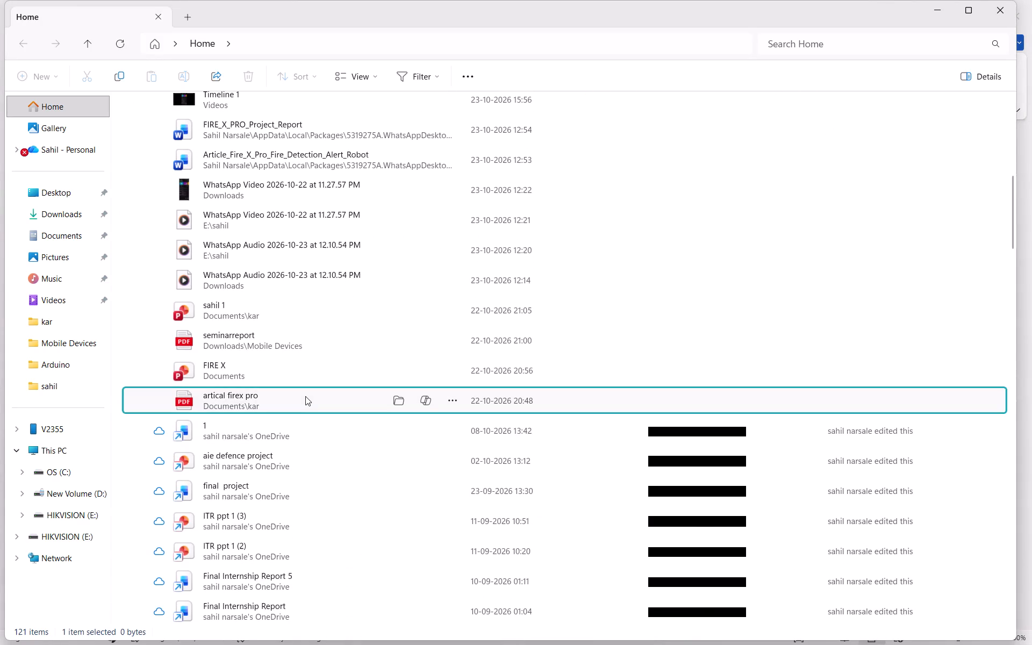
pyautogui.doubleClick(305, 396)
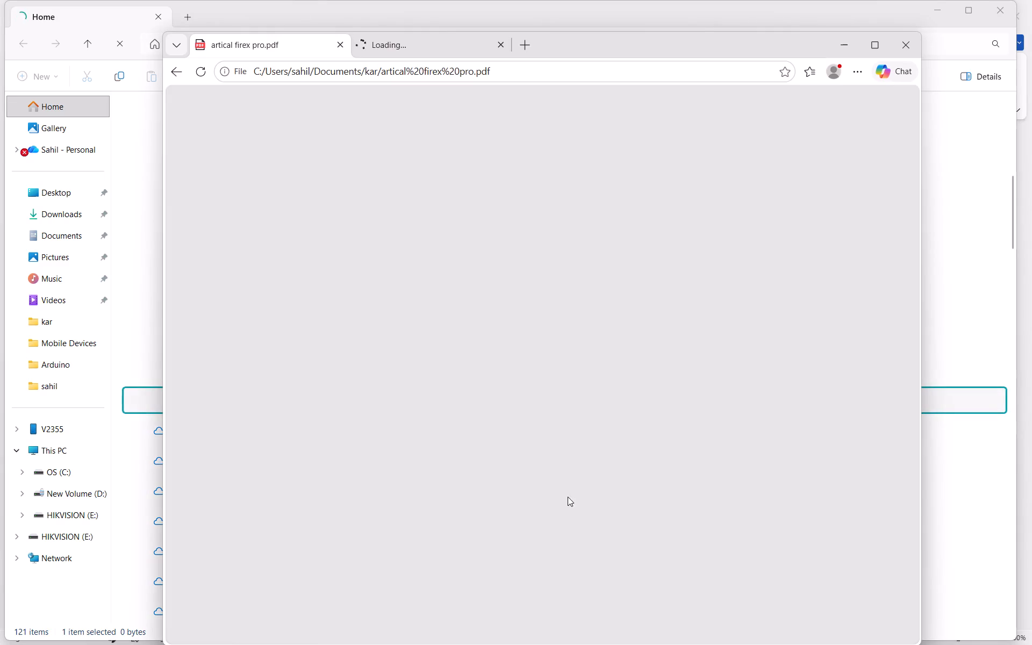
# Review the "artical firex pro" PDF from the title page through its references, and close it.
pyautogui.scroll(-3, 528, 480)
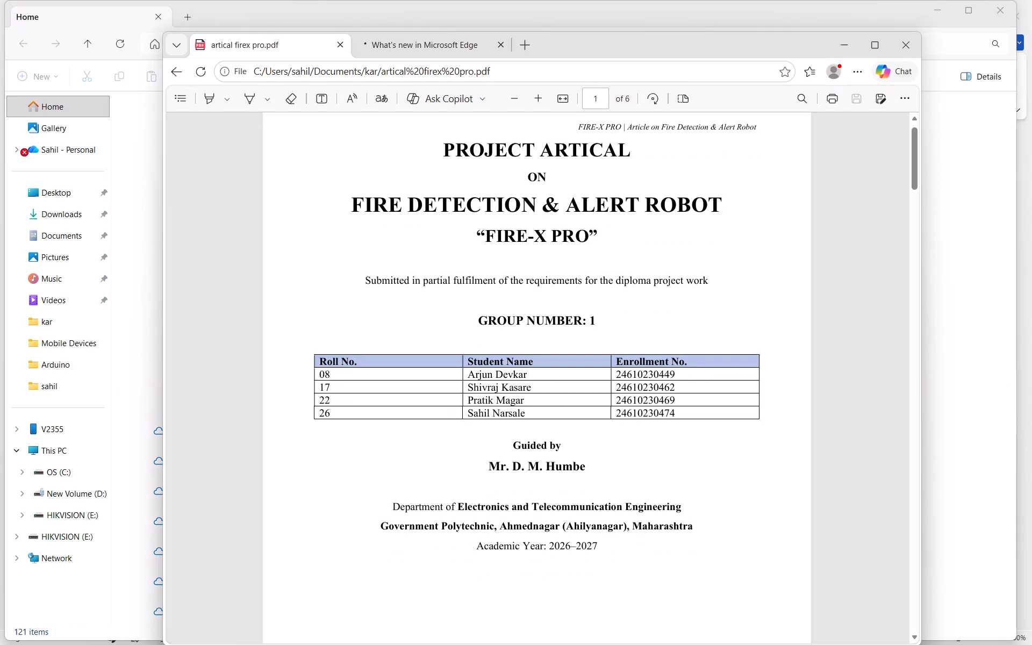
pyautogui.scroll(-7, 528, 480)
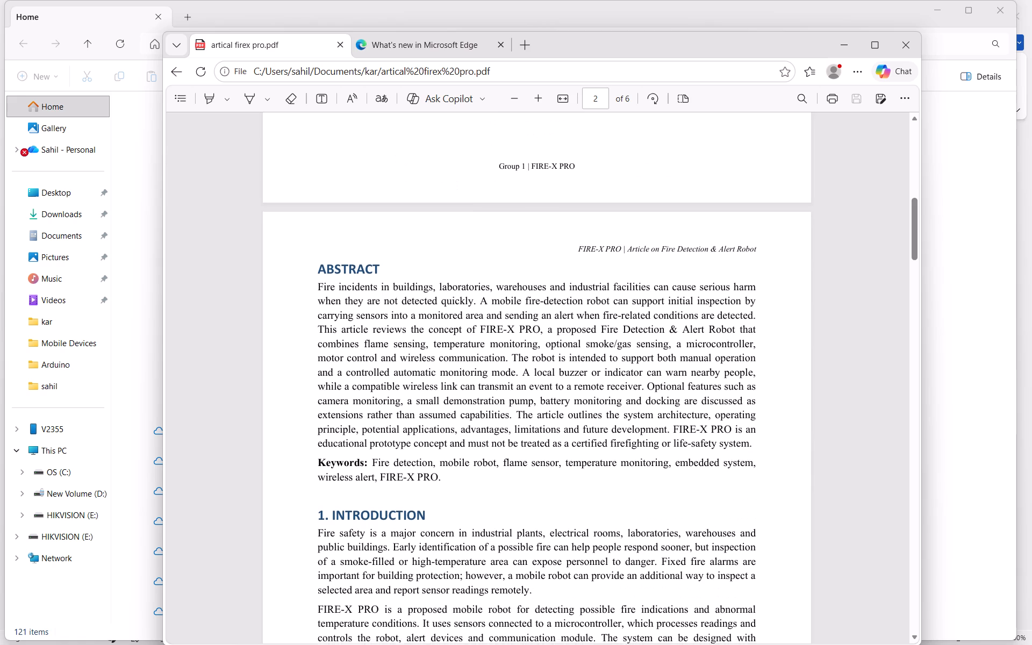
pyautogui.scroll(-16, 528, 480)
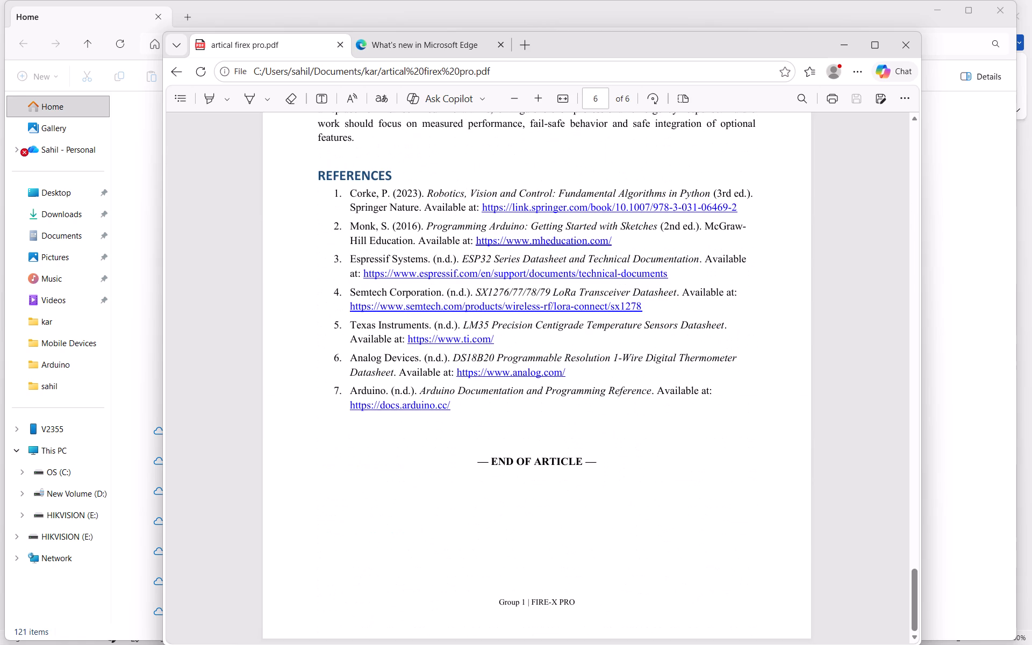
pyautogui.scroll(13, 623, 390)
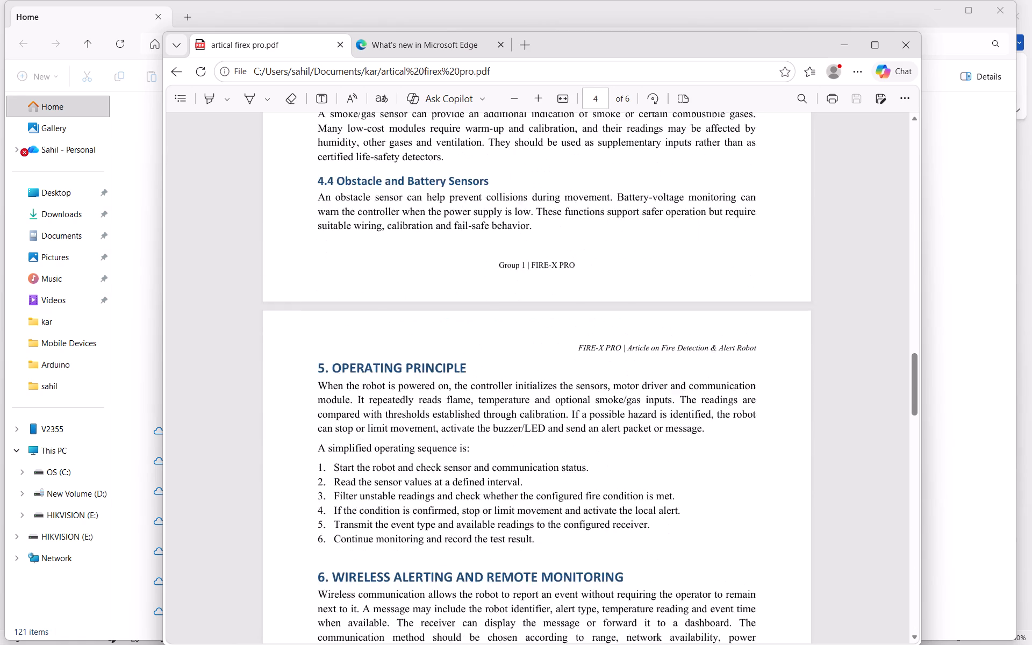
pyautogui.scroll(6, 431, 318)
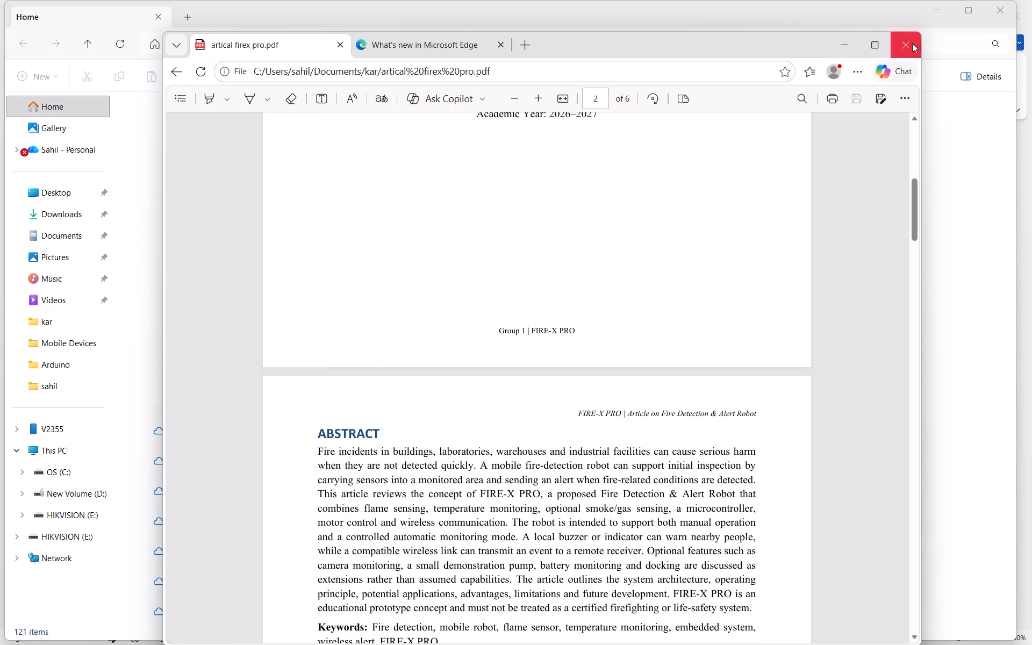
pyautogui.click(909, 46)
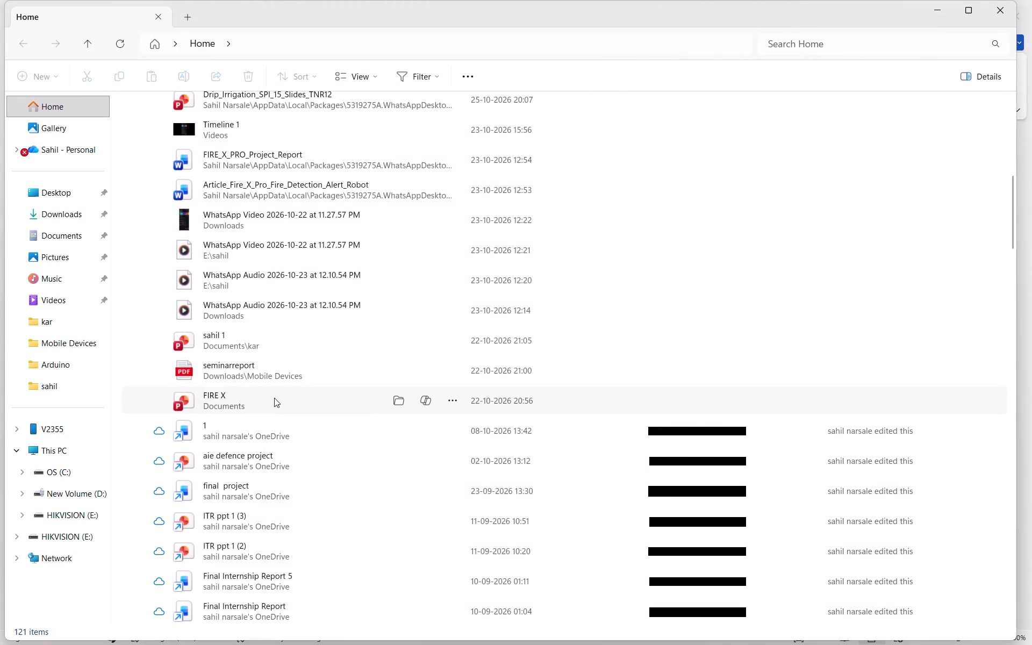
# Open the FIRE X presentation from the recent files to check its first slide, close it and return to the recent files.
pyautogui.scroll(4, 283, 378)
pyautogui.scroll(-2, 283, 378)
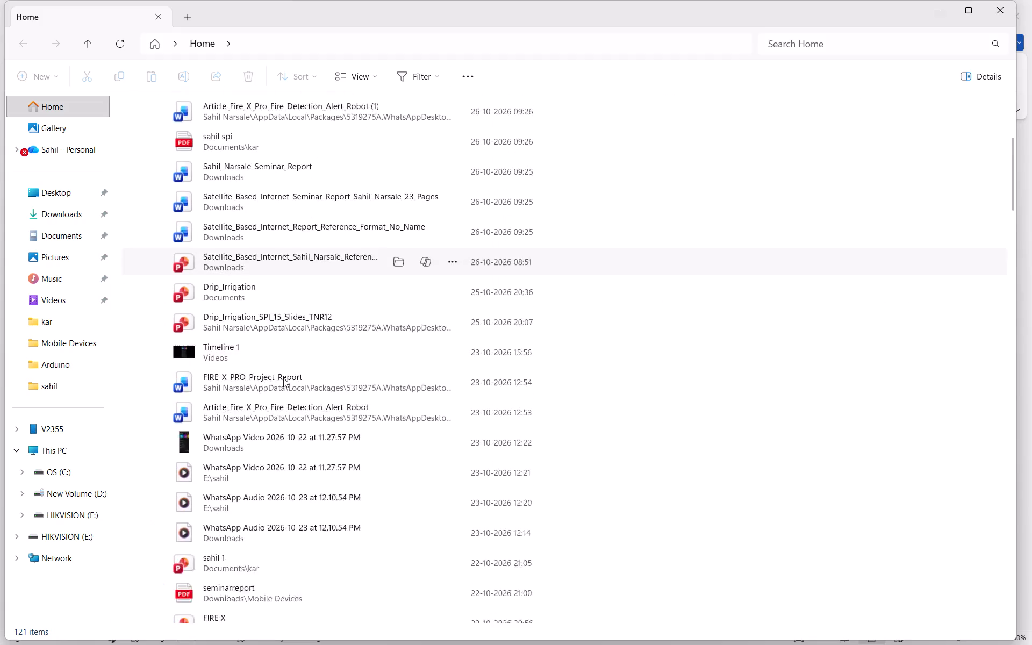
pyautogui.scroll(-1, 283, 378)
pyautogui.doubleClick(279, 594)
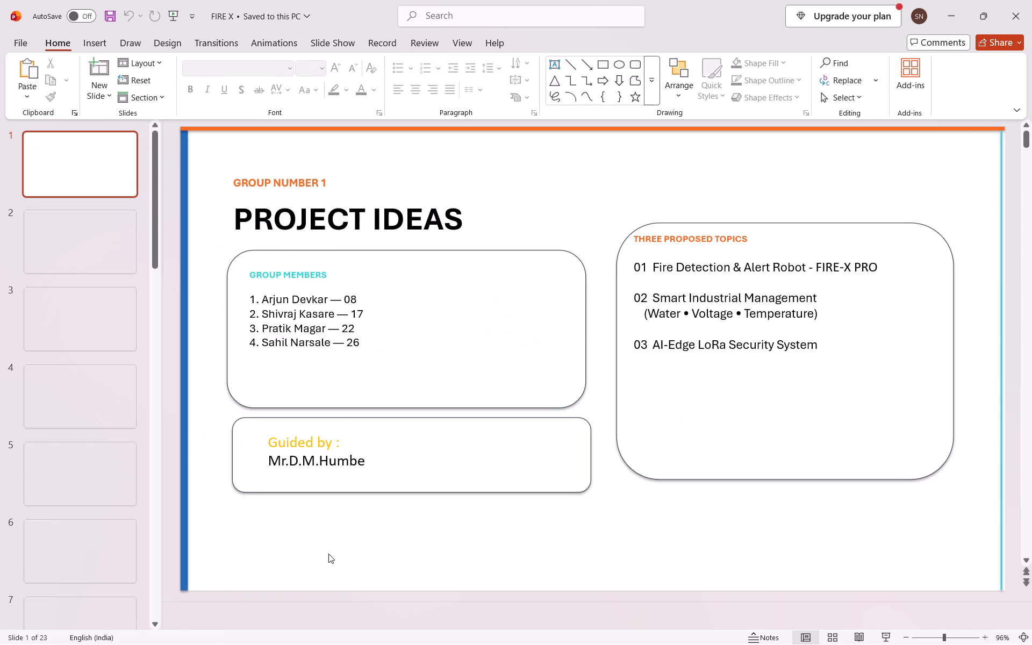
pyautogui.click(1016, 0)
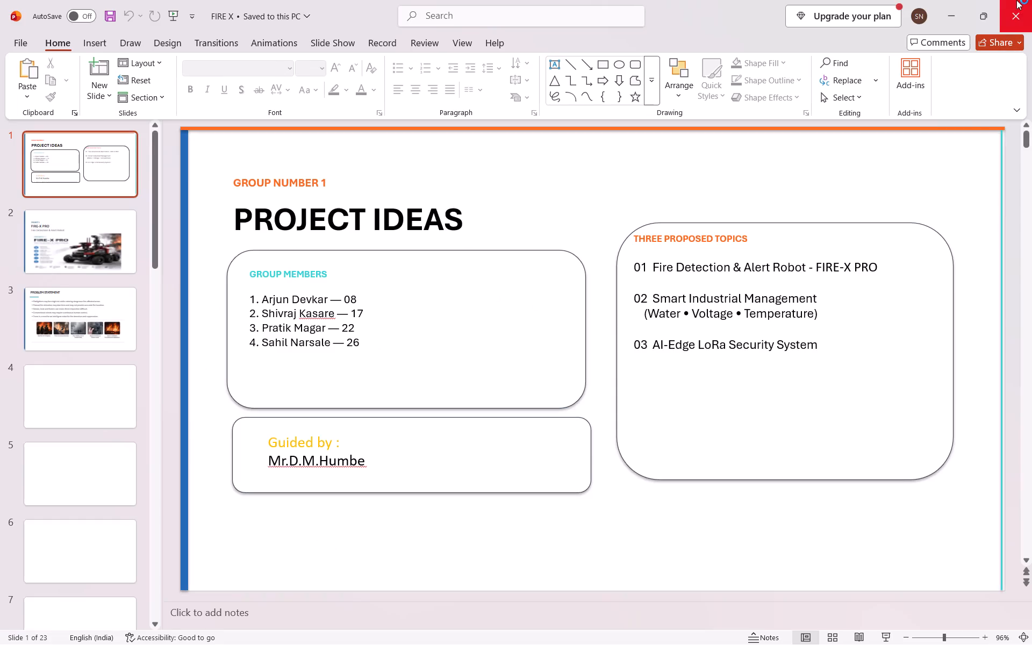
pyautogui.scroll(4, 209, 285)
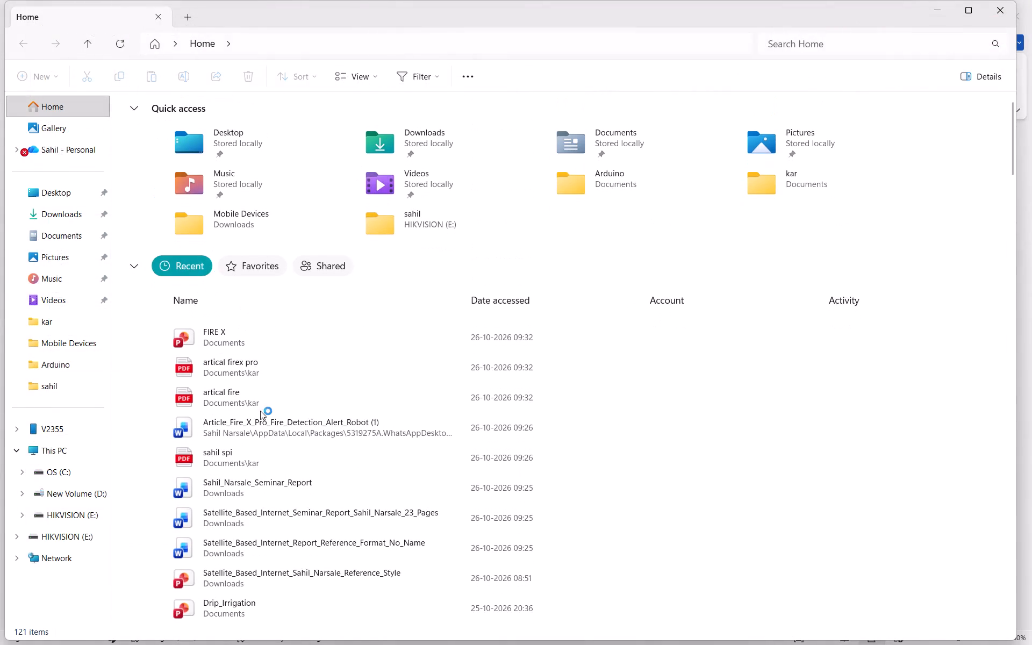
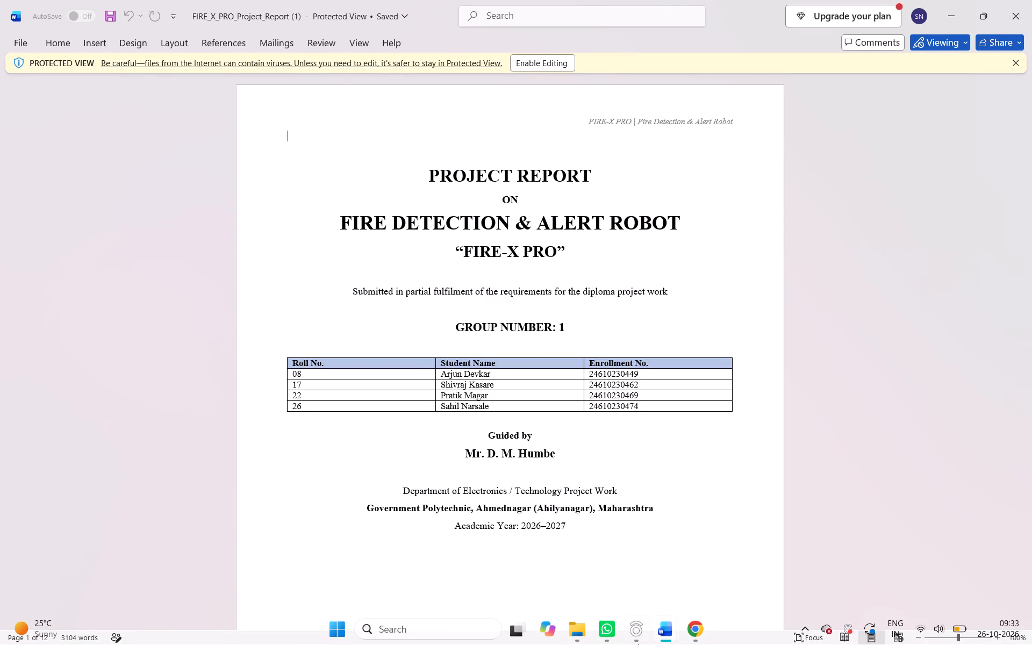
# Switch to File Explorer and copy the "artical firex pro" and "artical fire" PDFs together from the recent files.
pyautogui.click(583, 631)
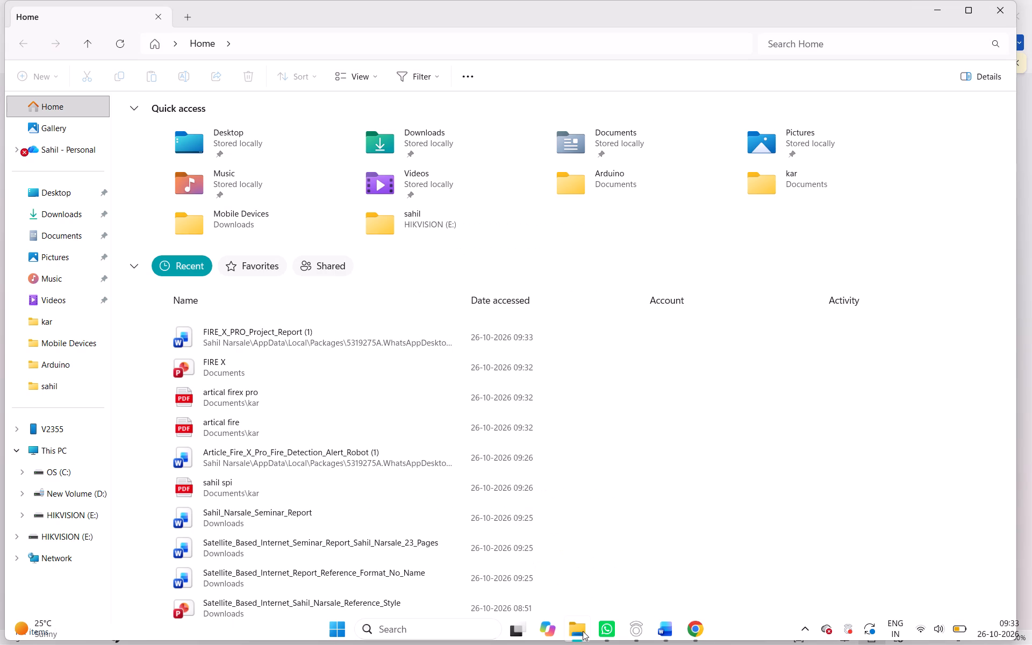
pyautogui.keyDown('ctrl'); pyautogui.click(292, 366); pyautogui.keyUp('ctrl')
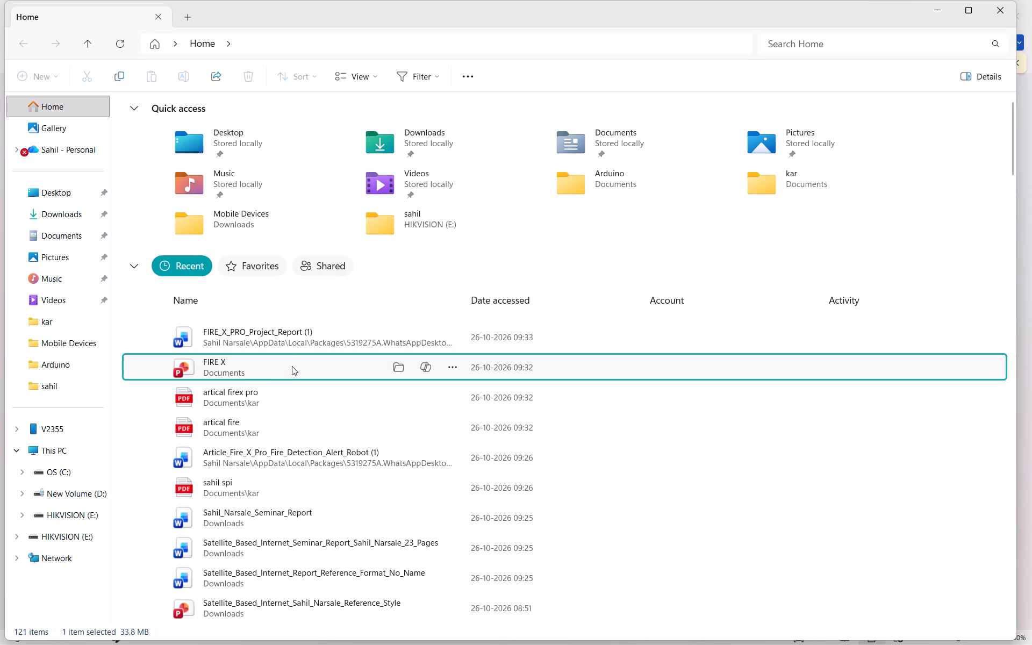
pyautogui.keyDown('ctrl'); pyautogui.click(269, 402); pyautogui.keyUp('ctrl')
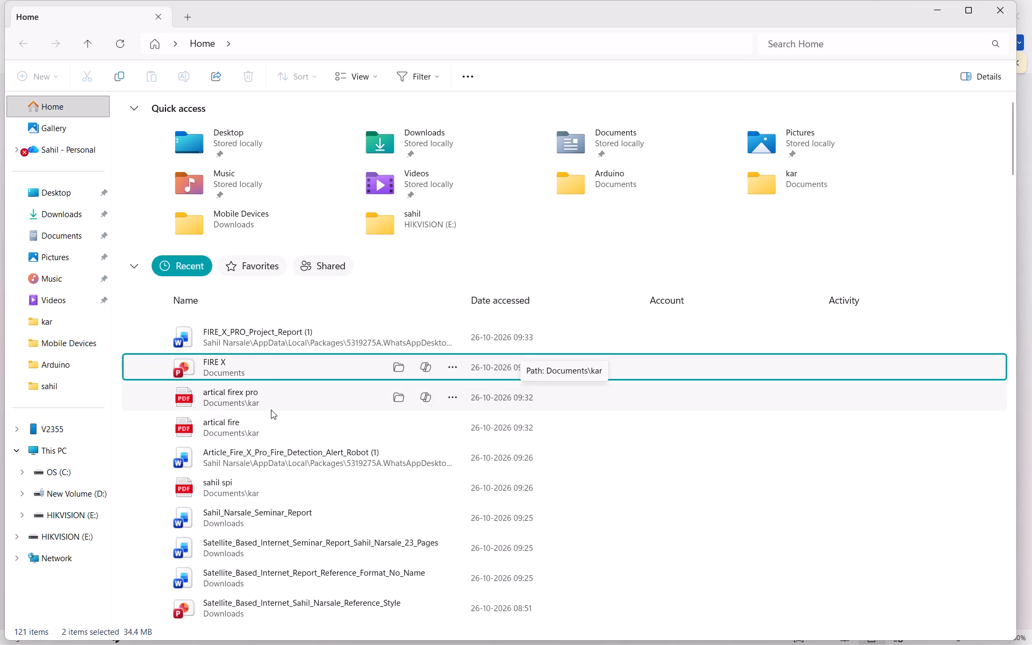
pyautogui.keyDown('ctrl'); pyautogui.click(274, 420); pyautogui.keyUp('ctrl')
pyautogui.keyDown('ctrl'); pyautogui.click(262, 366); pyautogui.keyUp('ctrl')
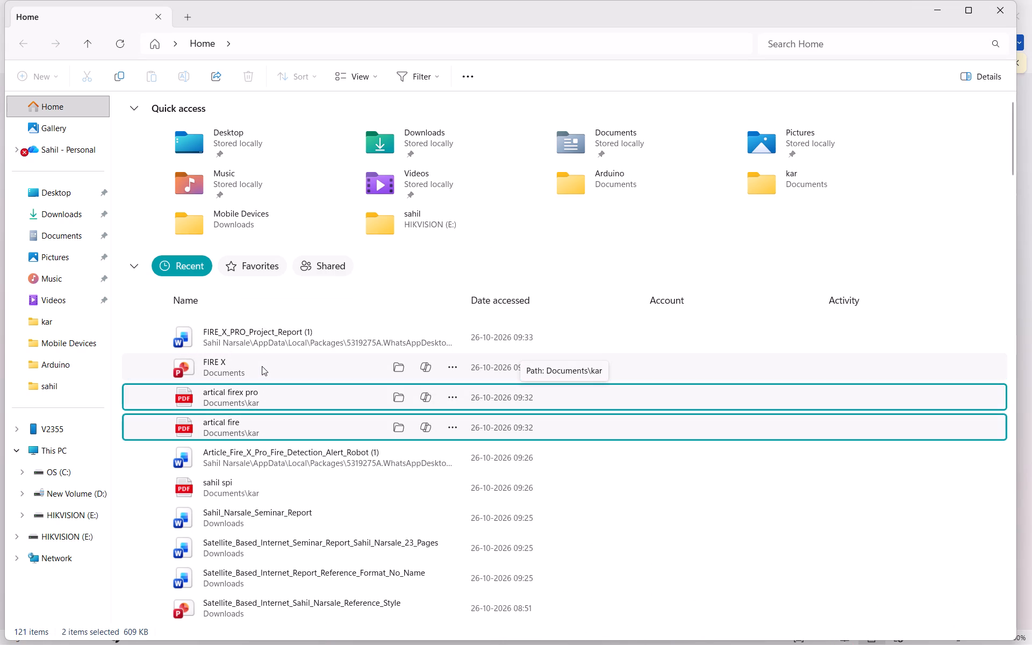
pyautogui.hotkey('ctrl', 'c')
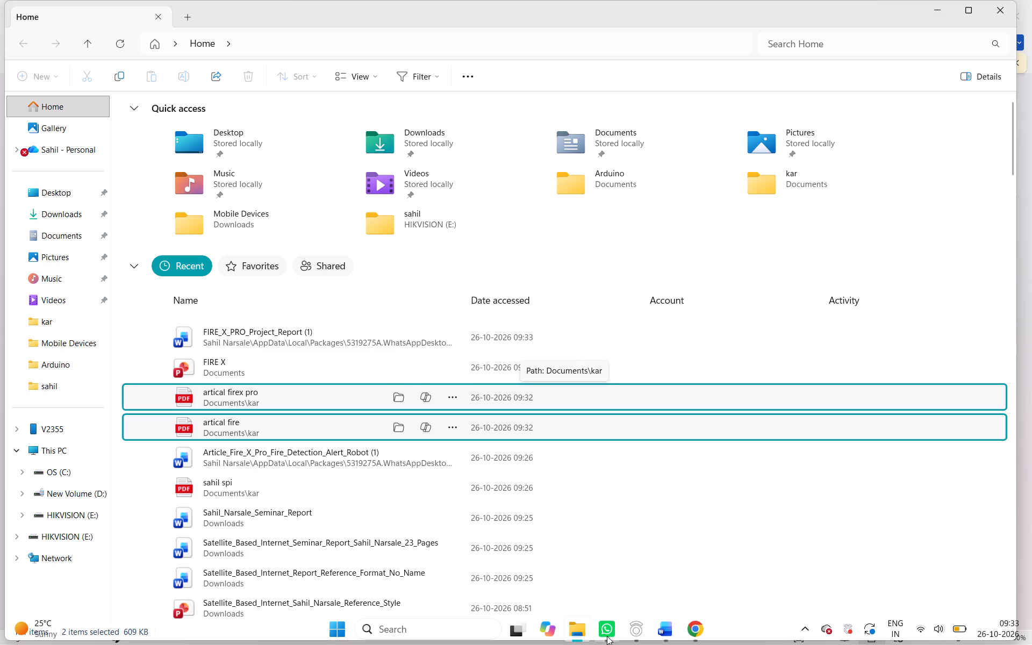
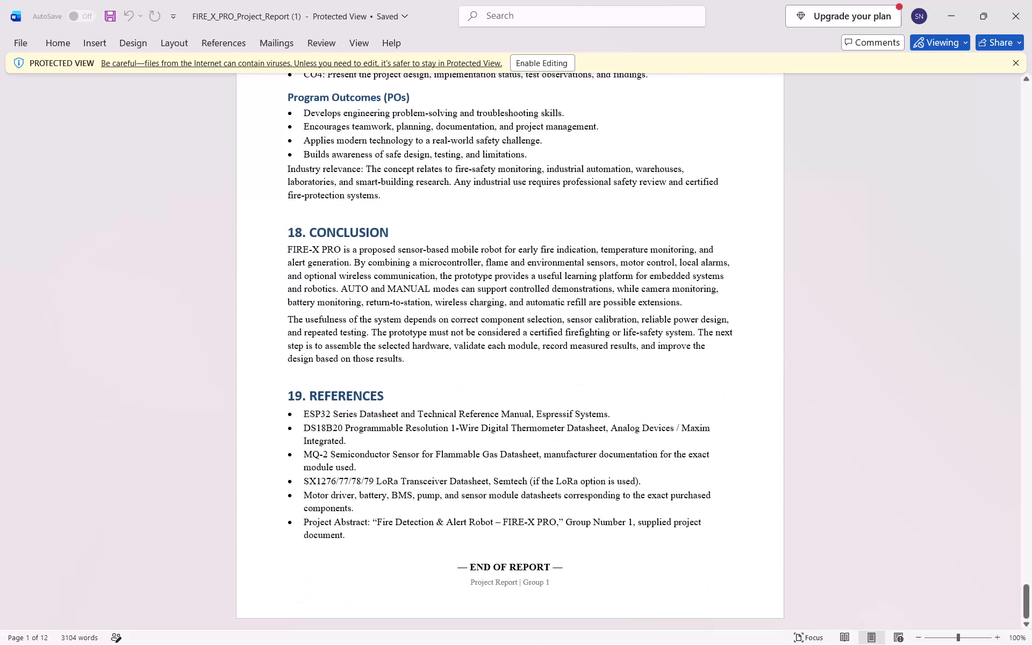
# Look through the FIRE_X_PRO_Project_Report document, from the cover page to the Conclusion and References sections.
pyautogui.scroll(14, 499, 500)
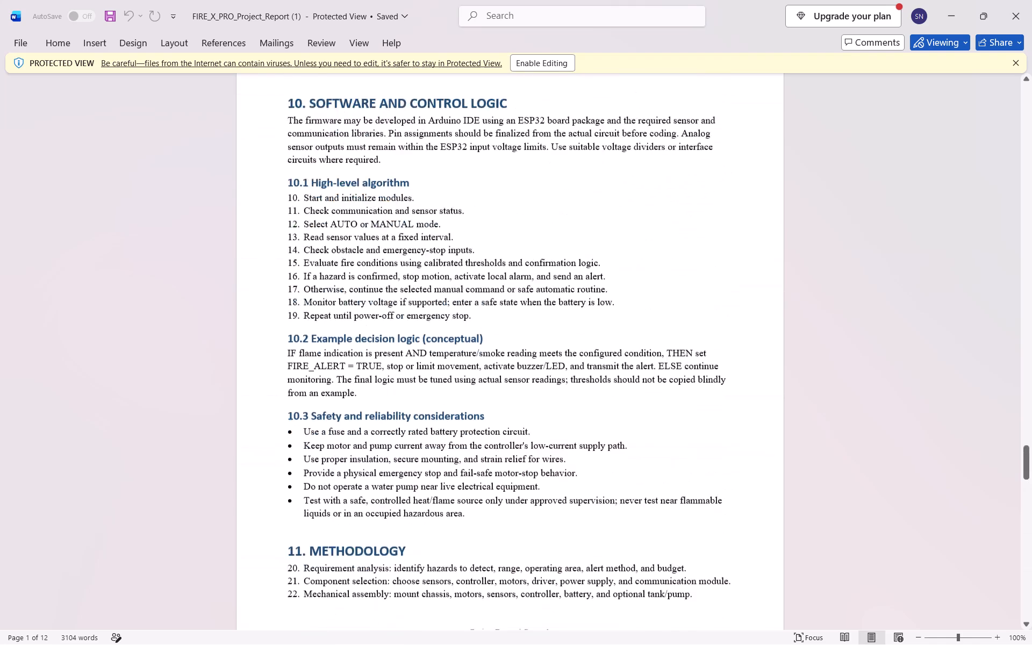
pyautogui.scroll(4, 499, 500)
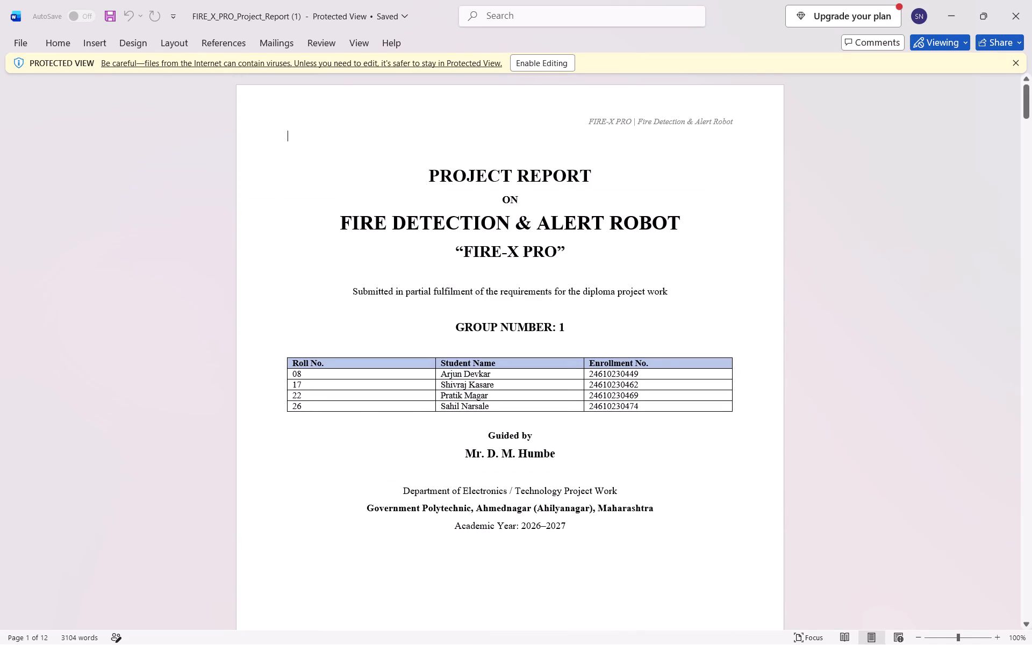
pyautogui.scroll(-20, 594, 612)
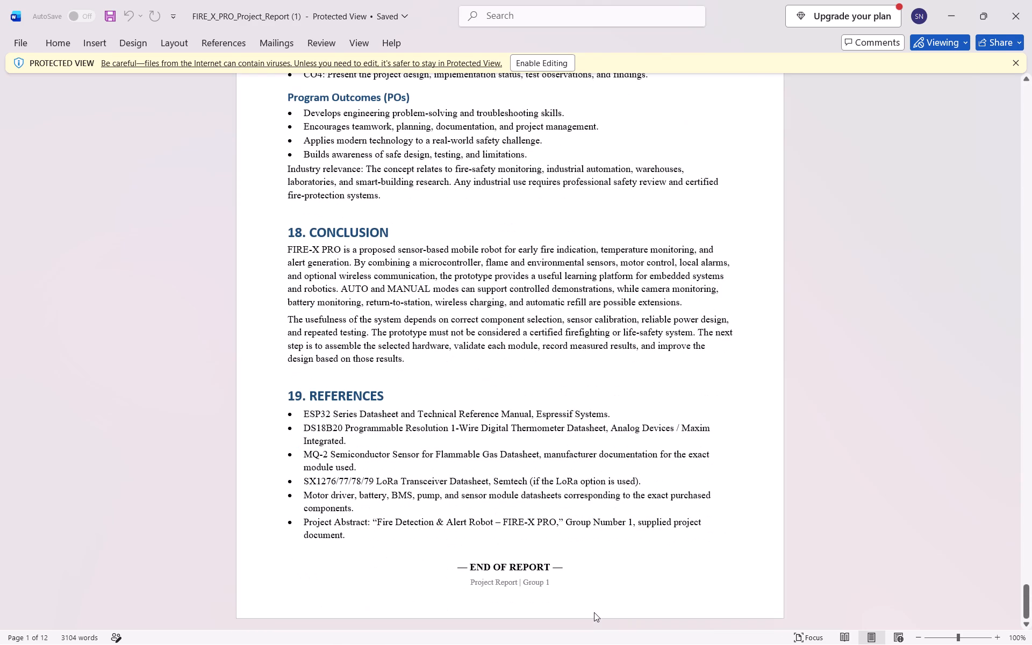
pyautogui.keyDown('ctrl'); pyautogui.scroll(-5, 534, 493); pyautogui.keyUp('ctrl')
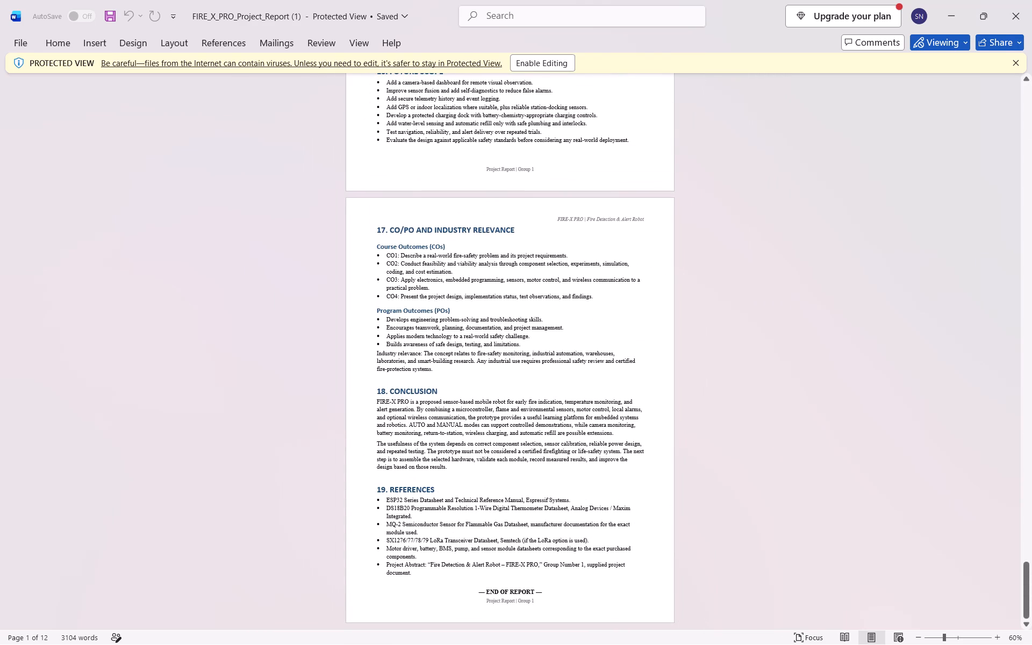
pyautogui.keyDown('ctrl'); pyautogui.scroll(6, 483, 457); pyautogui.keyUp('ctrl')
pyautogui.scroll(-9, 501, 532)
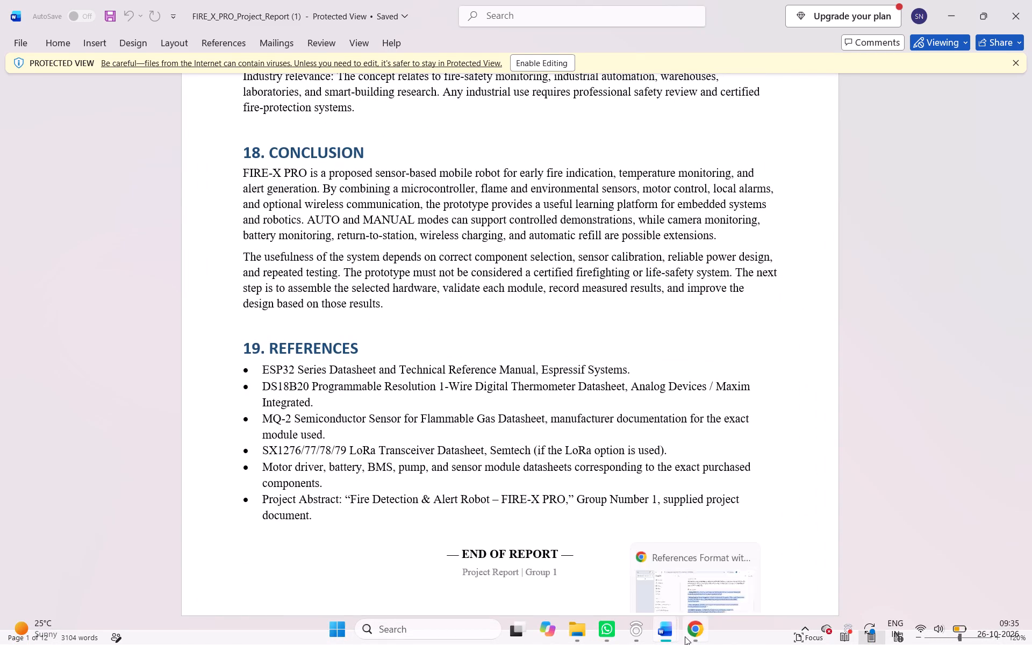
# Switch to Chrome to view the ChatGPT conversation with the FIRE-X PRO references.
pyautogui.click(685, 636)
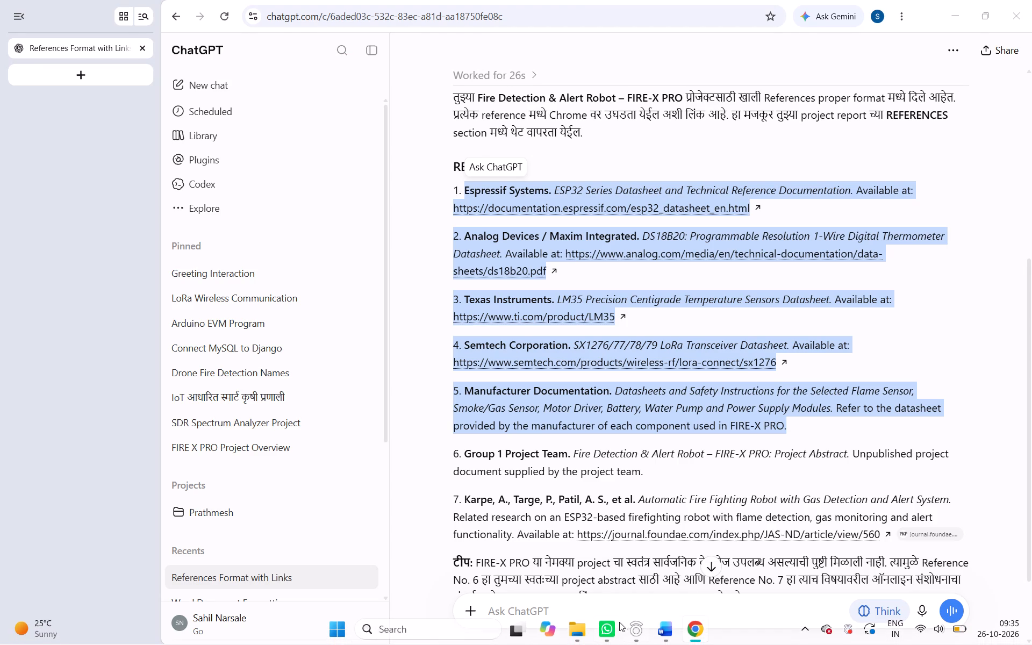
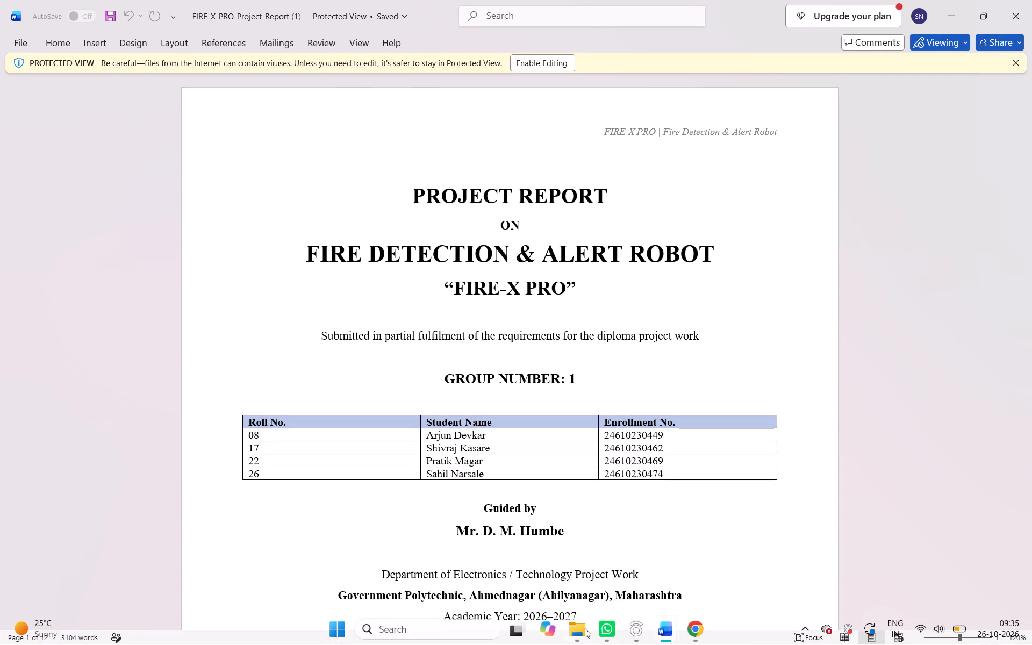
# Switch to File Explorer and look through the recent files list for the FIRE-X PRO and related report documents.
pyautogui.click(584, 628)
pyautogui.scroll(-2, 336, 513)
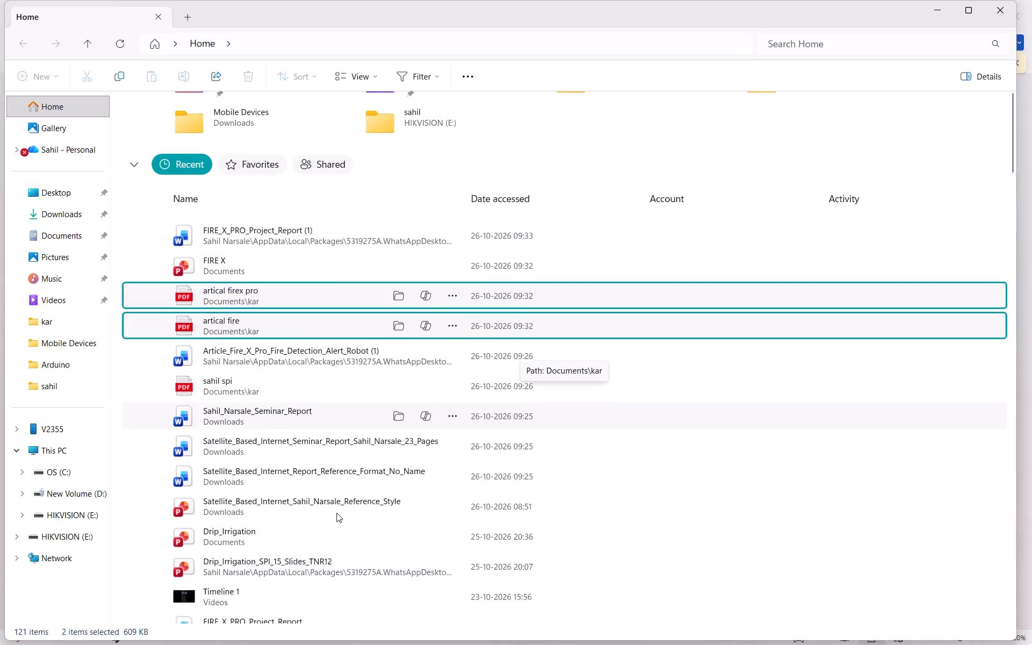
pyautogui.scroll(-3, 336, 513)
pyautogui.scroll(-2, 320, 553)
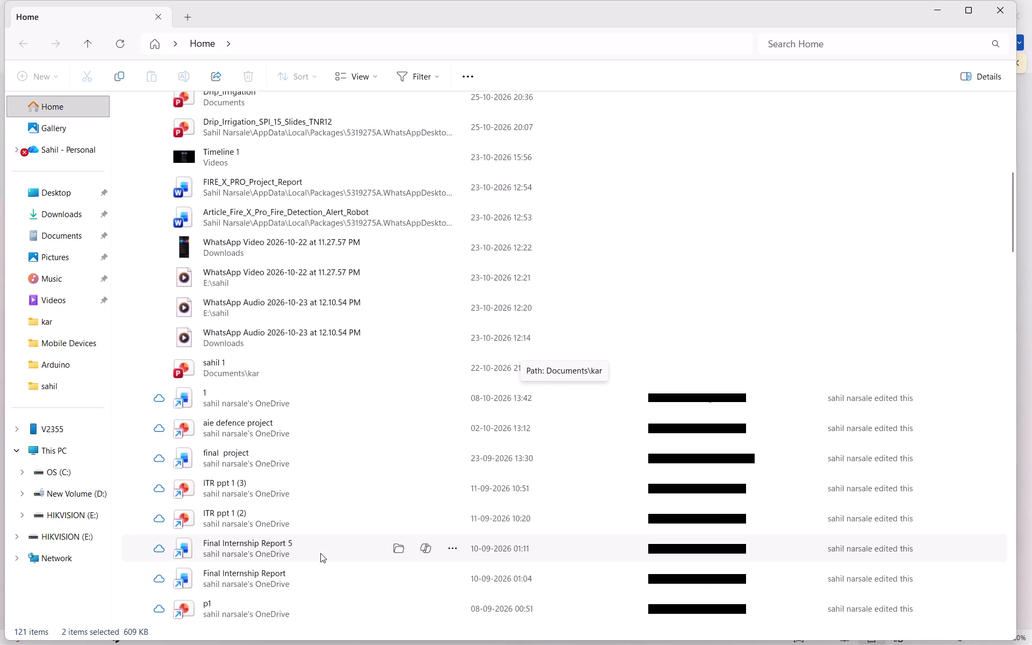
pyautogui.scroll(-3, 320, 553)
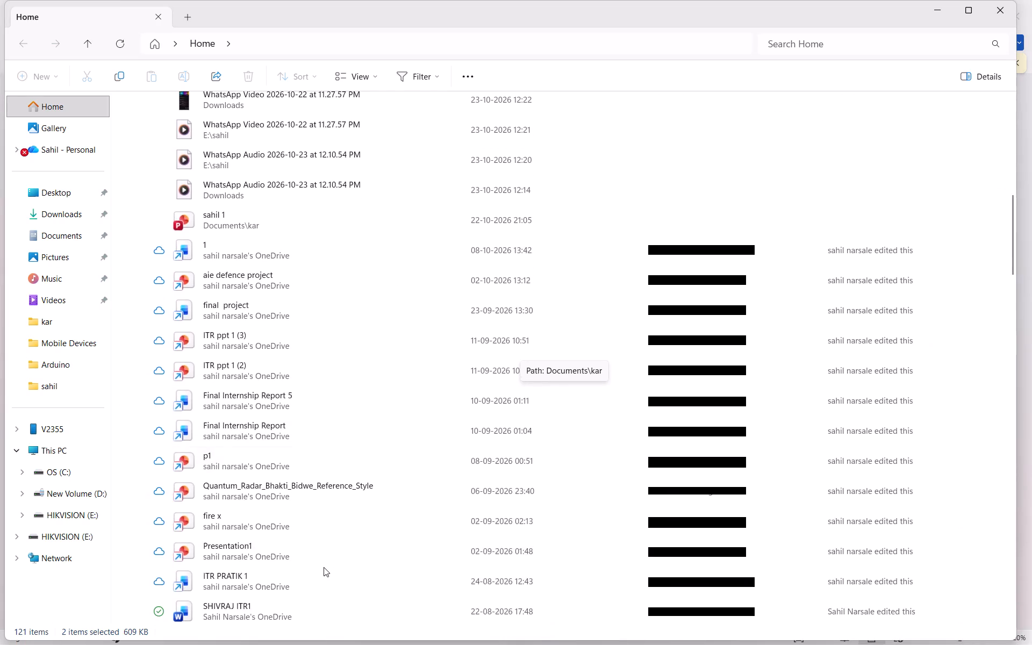
pyautogui.scroll(-7, 324, 567)
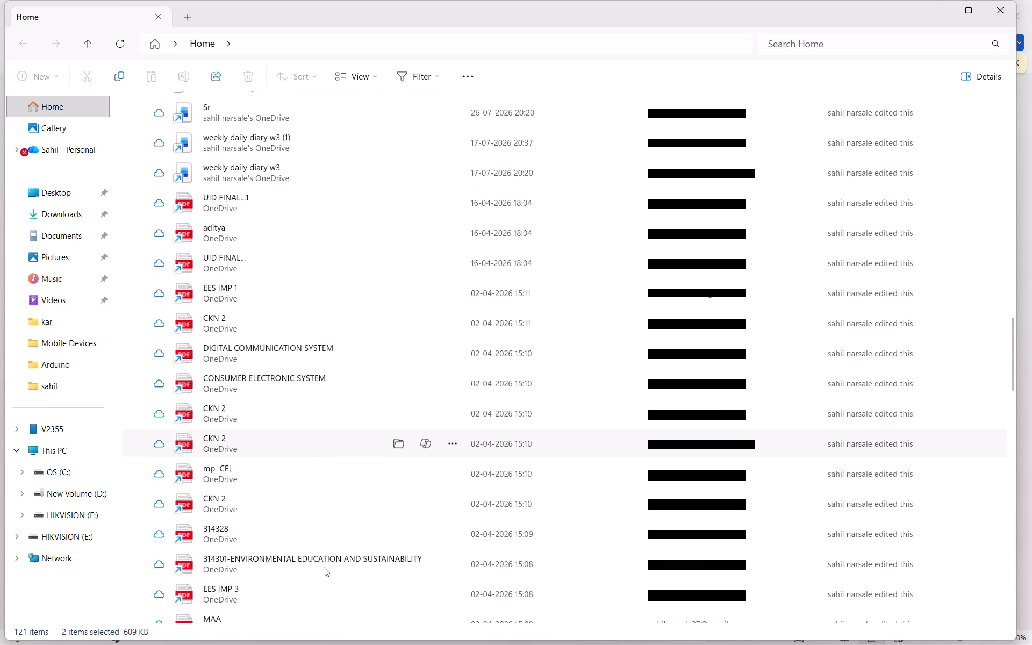
pyautogui.scroll(-1, 324, 567)
pyautogui.scroll(5, 324, 567)
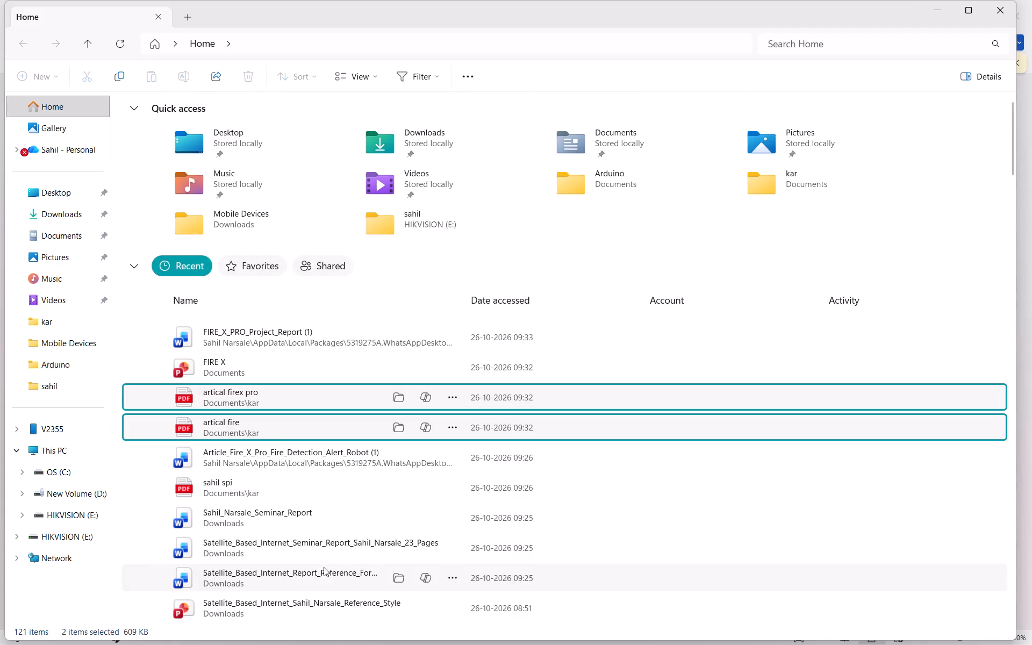
pyautogui.scroll(-1, 335, 526)
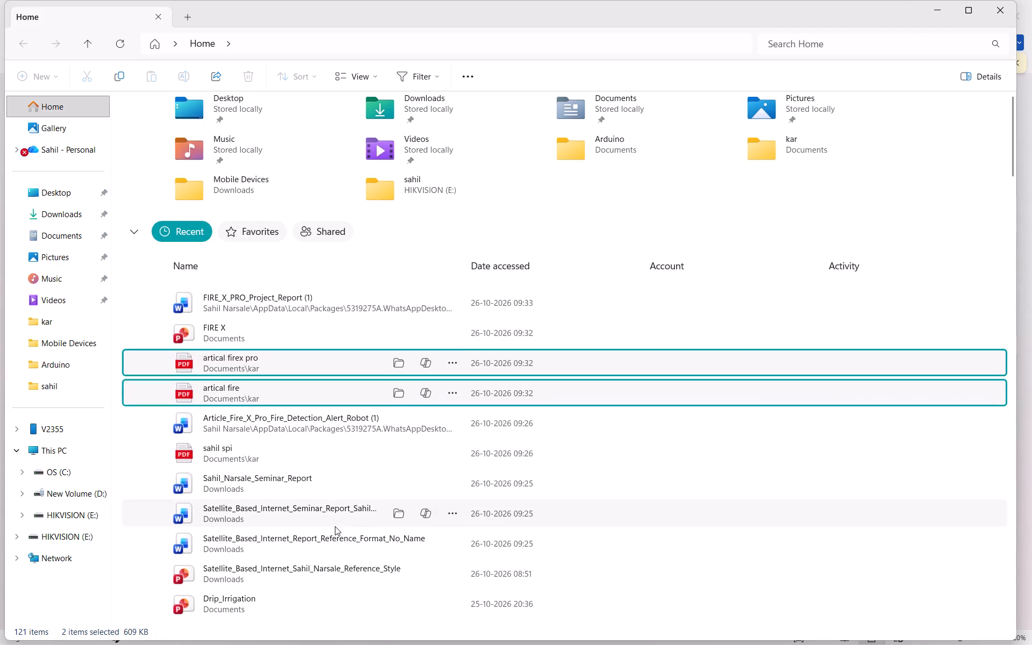
pyautogui.scroll(-1, 350, 539)
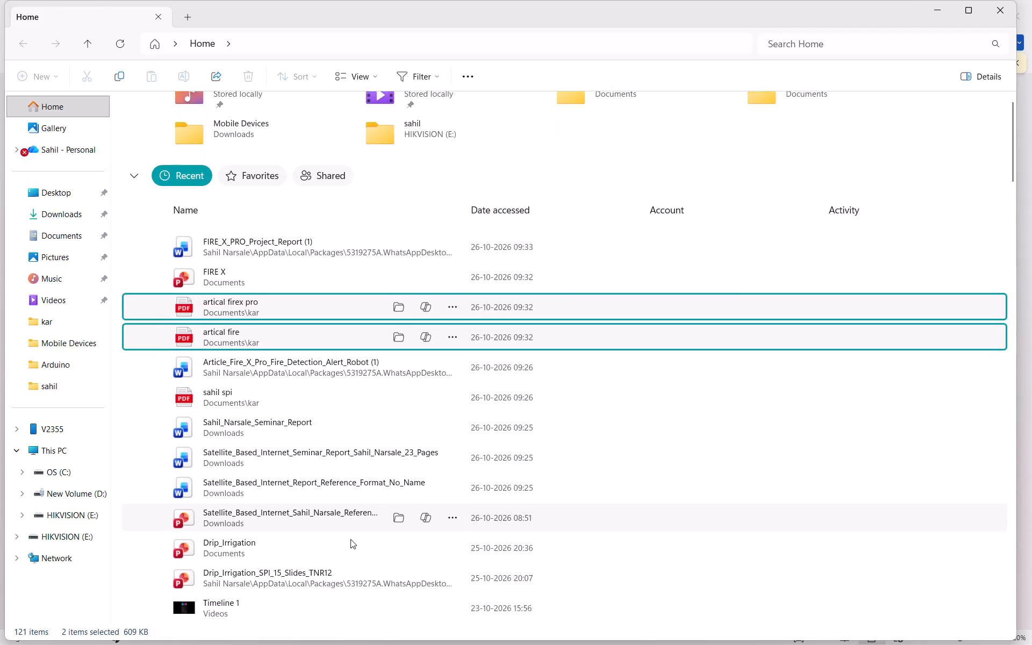
pyautogui.scroll(-2, 350, 539)
pyautogui.scroll(-2, 299, 569)
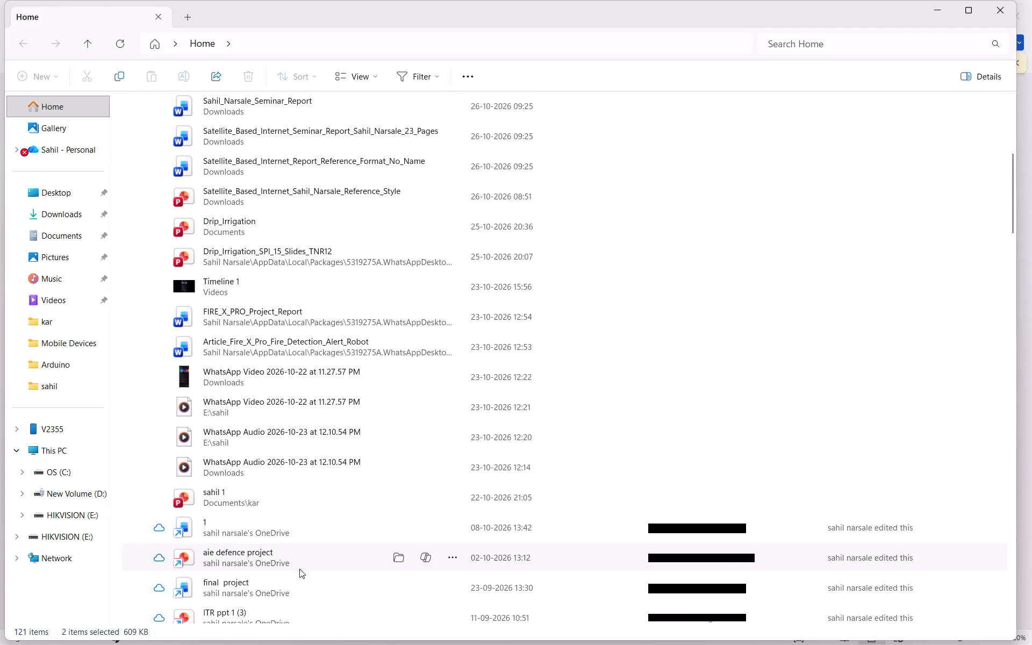
pyautogui.scroll(-4, 310, 557)
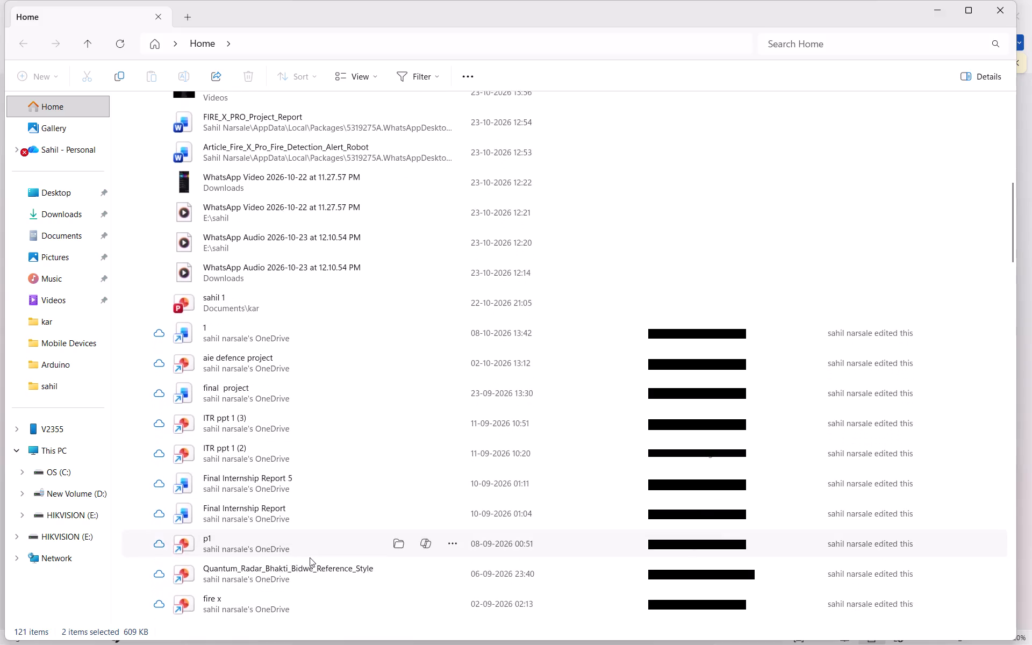
pyautogui.scroll(-2, 310, 557)
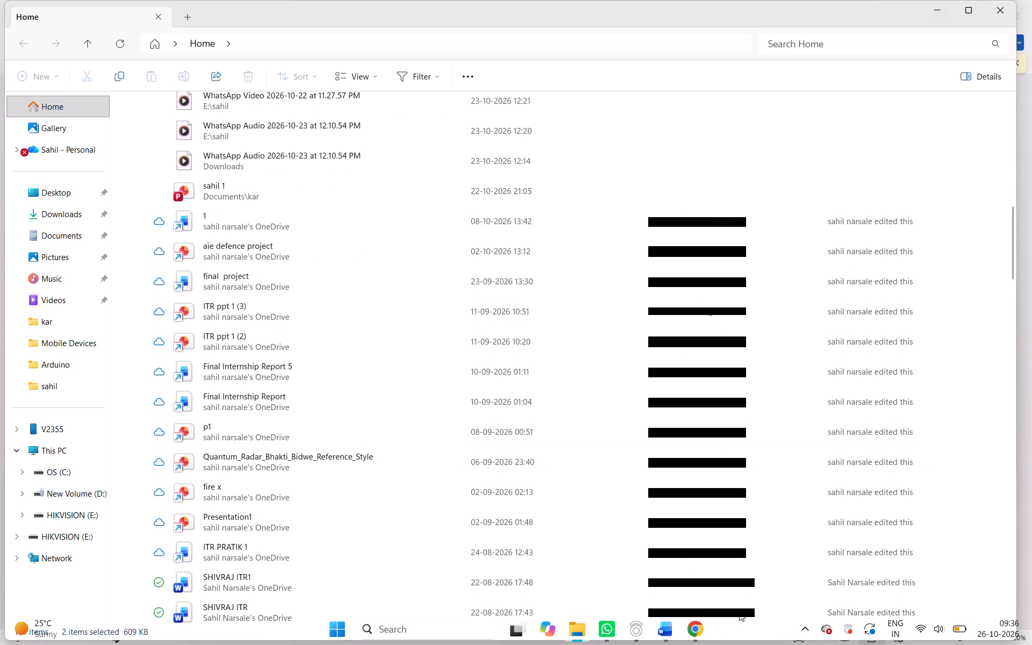
# Switch back to the FIRE_X_PRO_Project_Report (1) document in Word and enable editing.
pyautogui.click(665, 629)
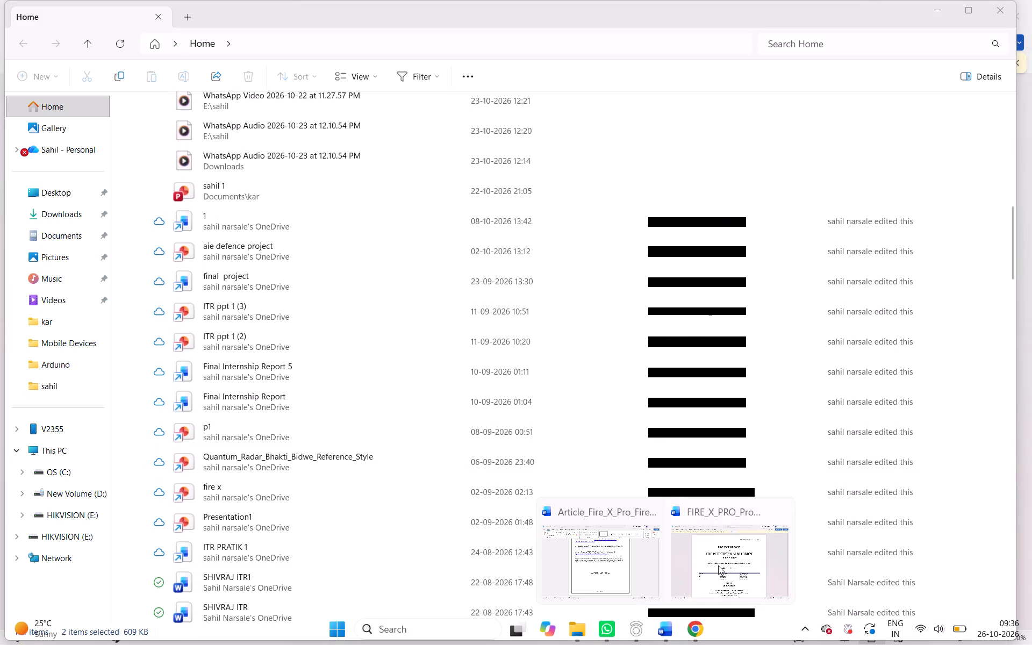
pyautogui.click(752, 545)
pyautogui.click(614, 458)
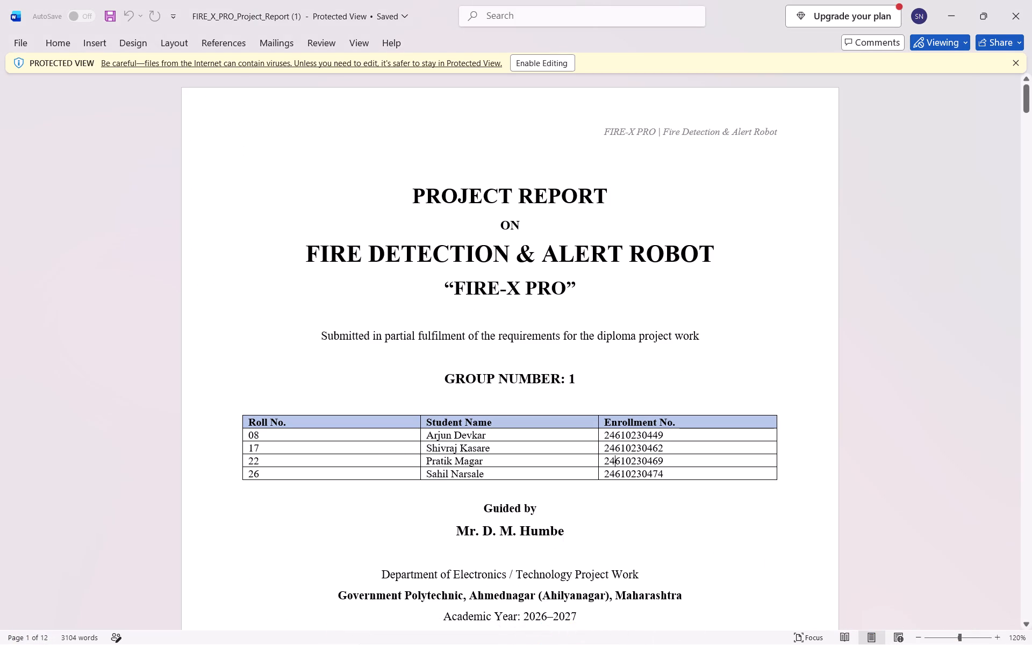
pyautogui.click(532, 59)
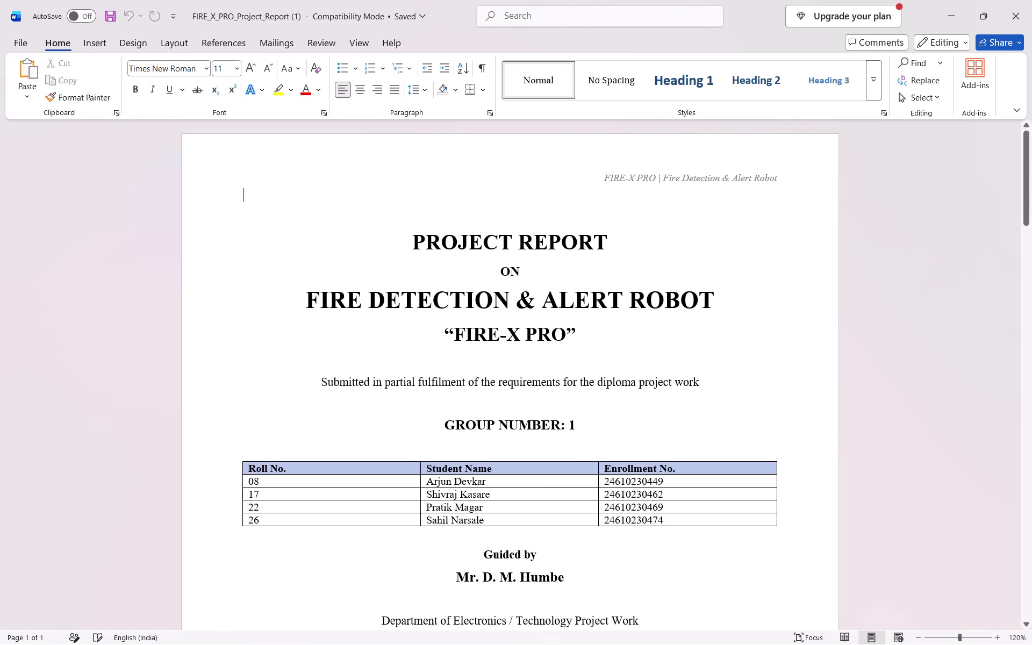
# Increase the font size of the entire project report by one increment, bringing the body text to 12 pt.
pyautogui.scroll(-20, 510, 475)
pyautogui.scroll(-20, 510, 475)
pyautogui.scroll(-7, 510, 475)
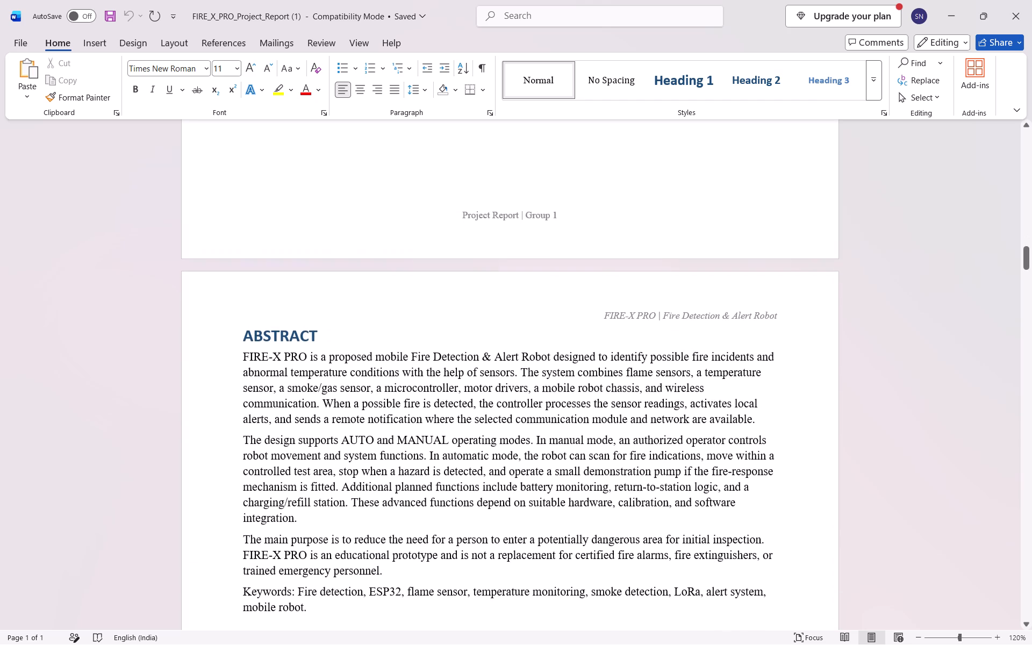
pyautogui.click(473, 408)
pyautogui.scroll(-1, 473, 408)
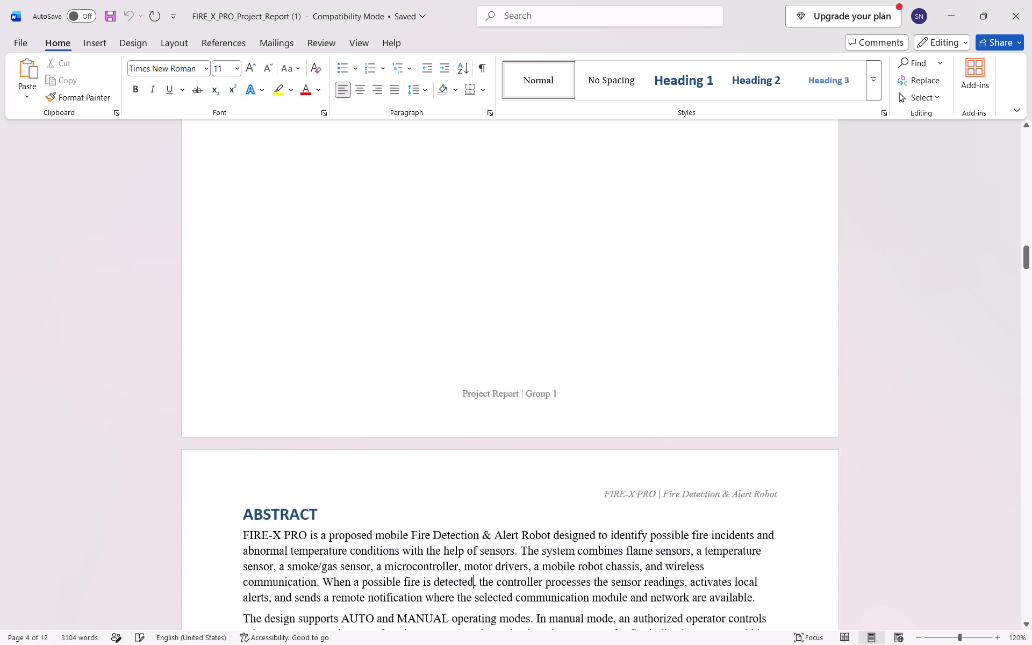
pyautogui.scroll(-1, 473, 408)
pyautogui.click(457, 451)
pyautogui.scroll(-6, 453, 447)
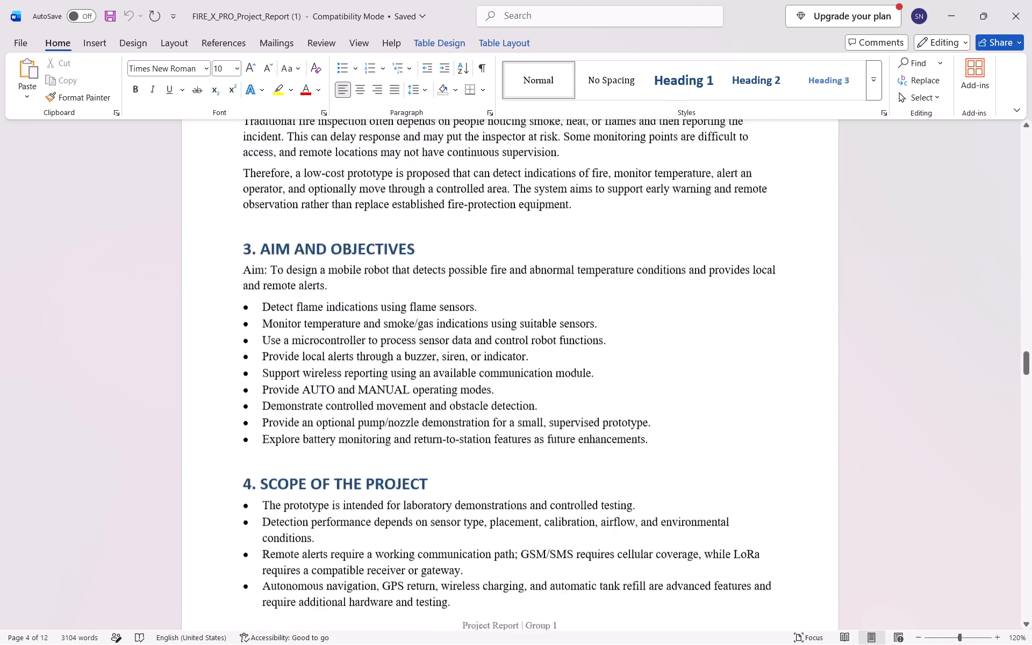
pyautogui.click(368, 356)
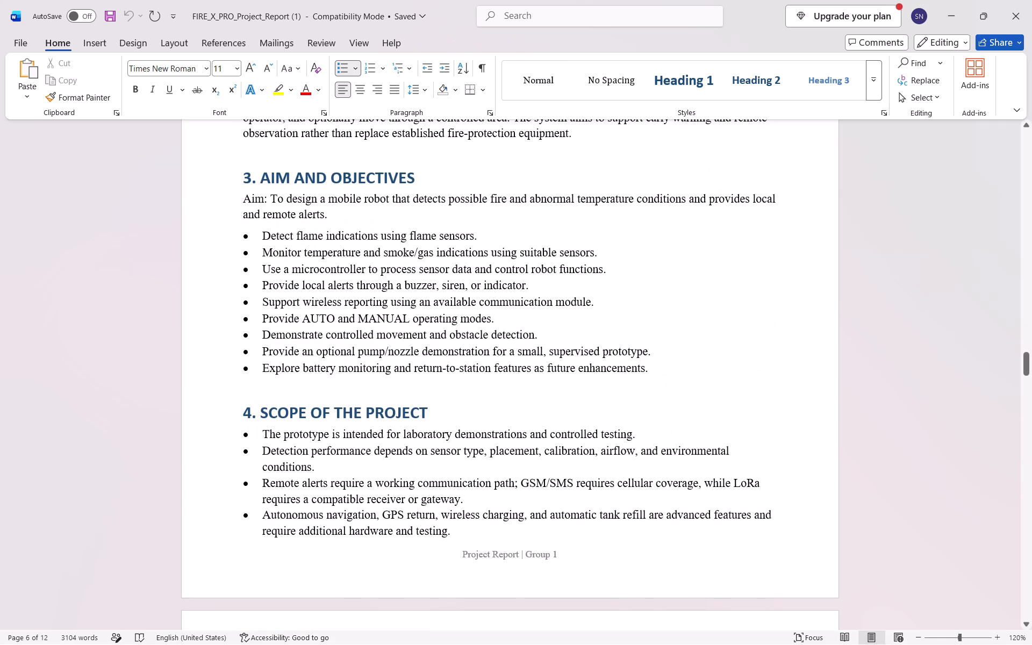
pyautogui.hotkey('ctrl', 'a')
pyautogui.click(249, 67)
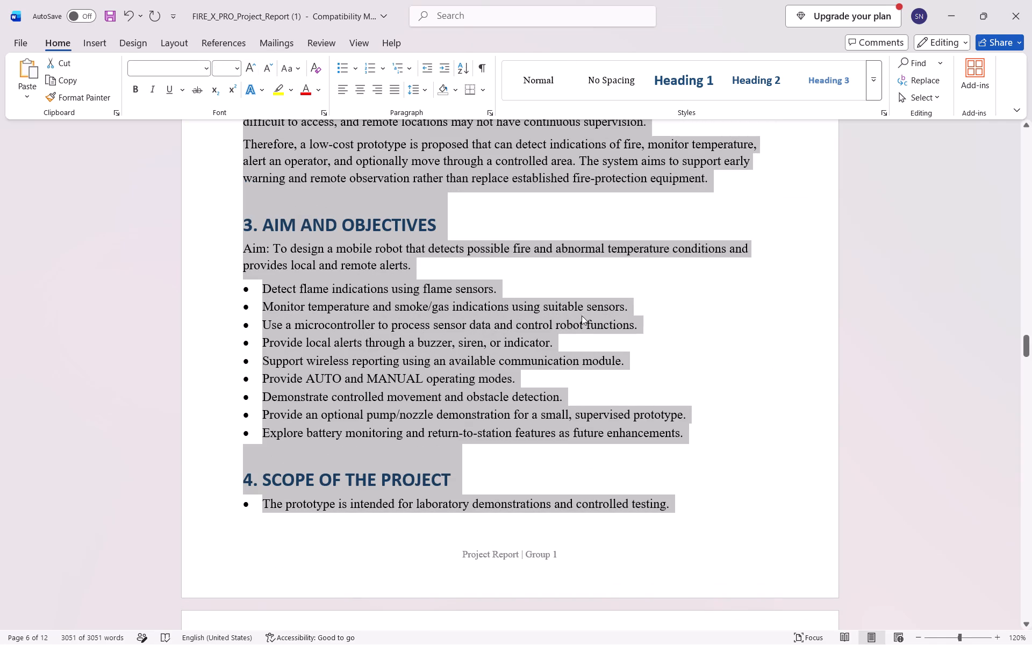
pyautogui.click(678, 312)
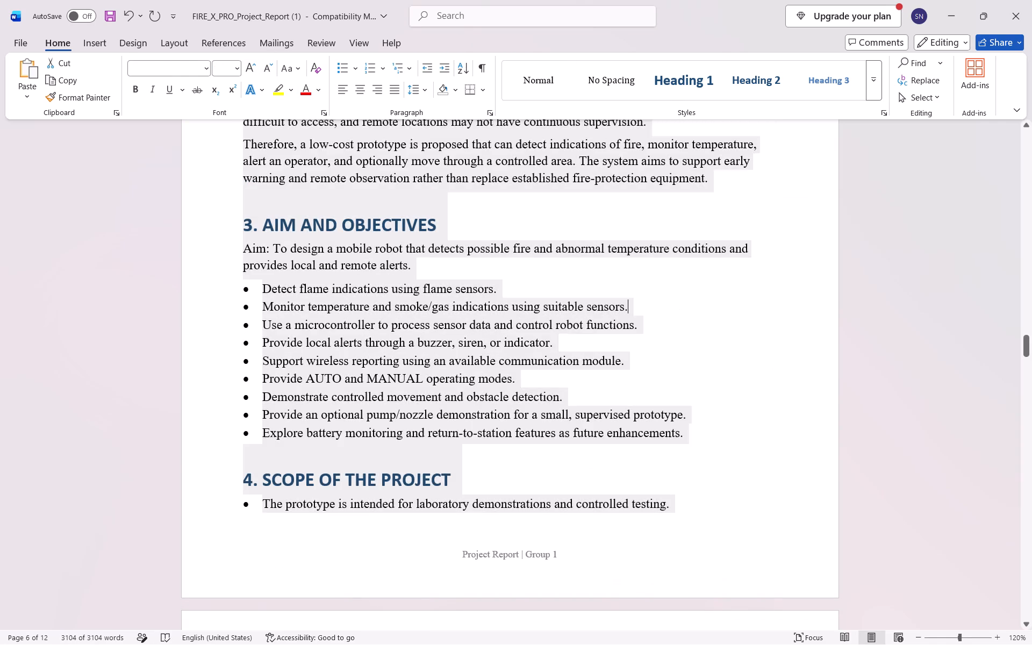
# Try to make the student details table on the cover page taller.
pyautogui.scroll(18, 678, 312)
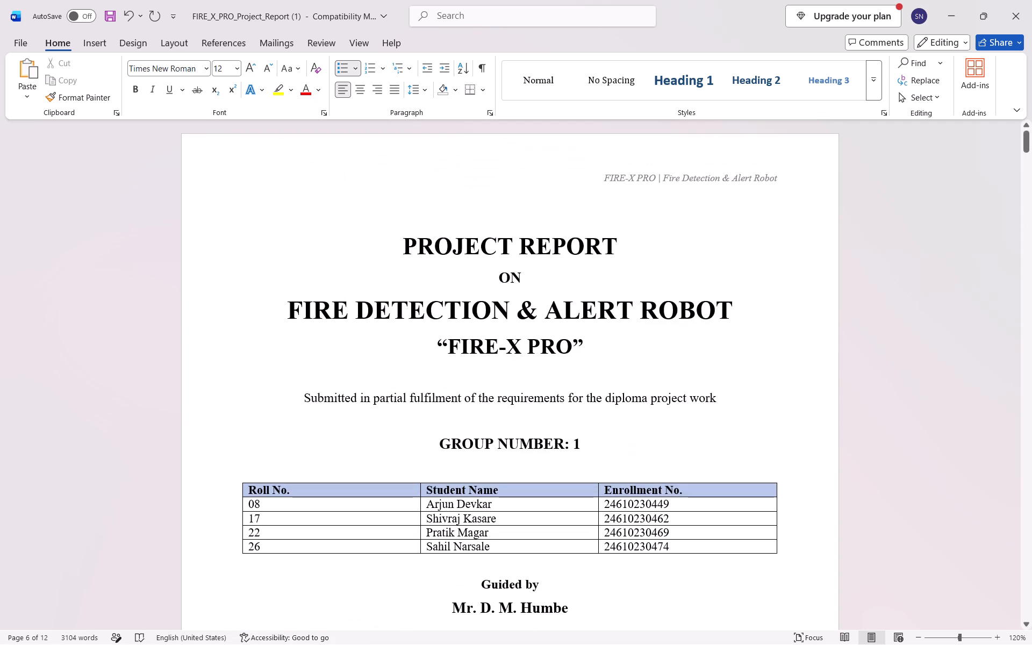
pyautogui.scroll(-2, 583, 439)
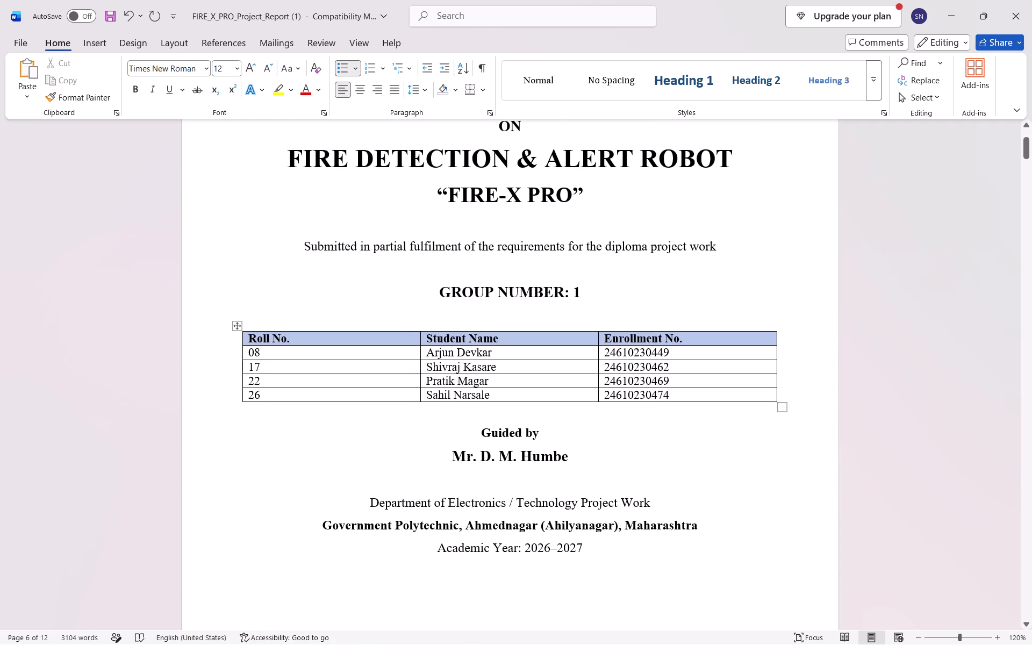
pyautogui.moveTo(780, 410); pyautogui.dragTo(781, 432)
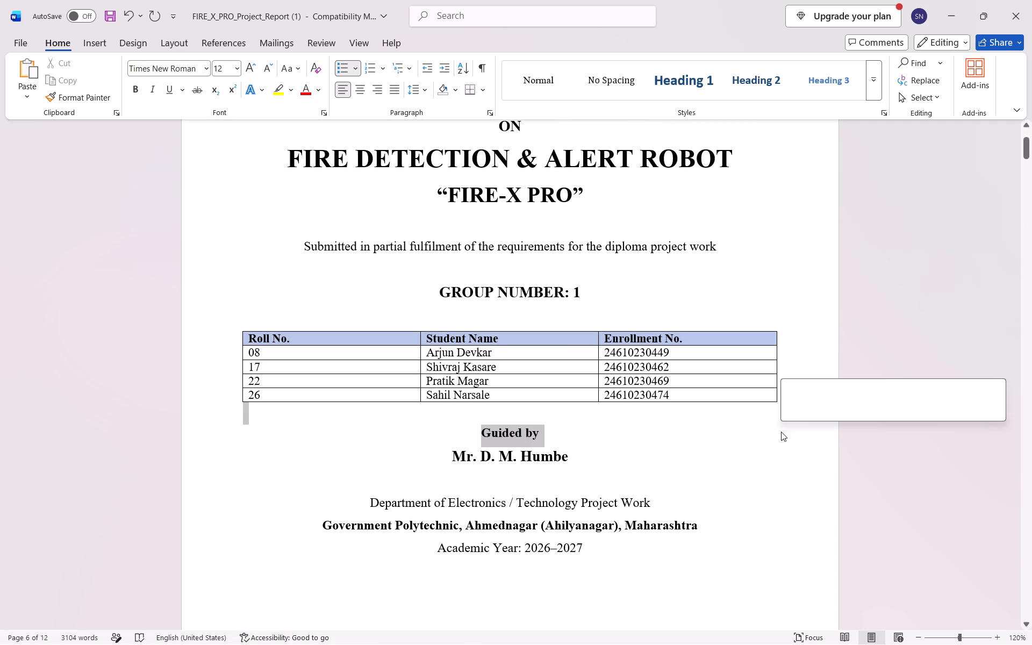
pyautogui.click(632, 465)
# Change the institute line on the cover page to read "Government Polytechnic, Ahilyanagar, Maharashtra".
pyautogui.scroll(-1, 594, 519)
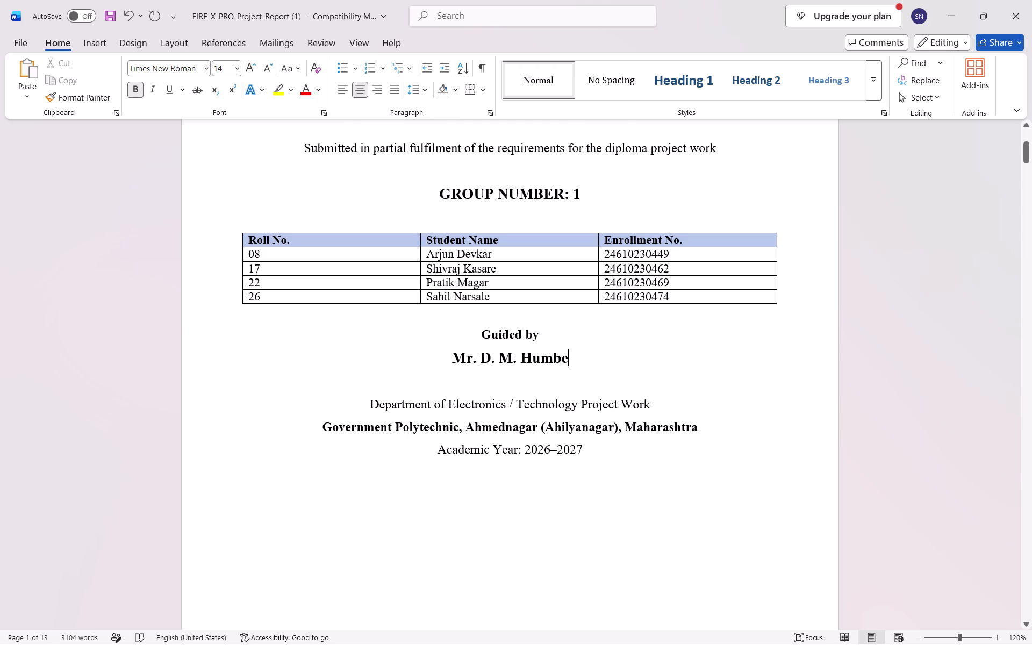
pyautogui.moveTo(544, 432); pyautogui.dragTo(482, 433)
pyautogui.press('BackSpace')
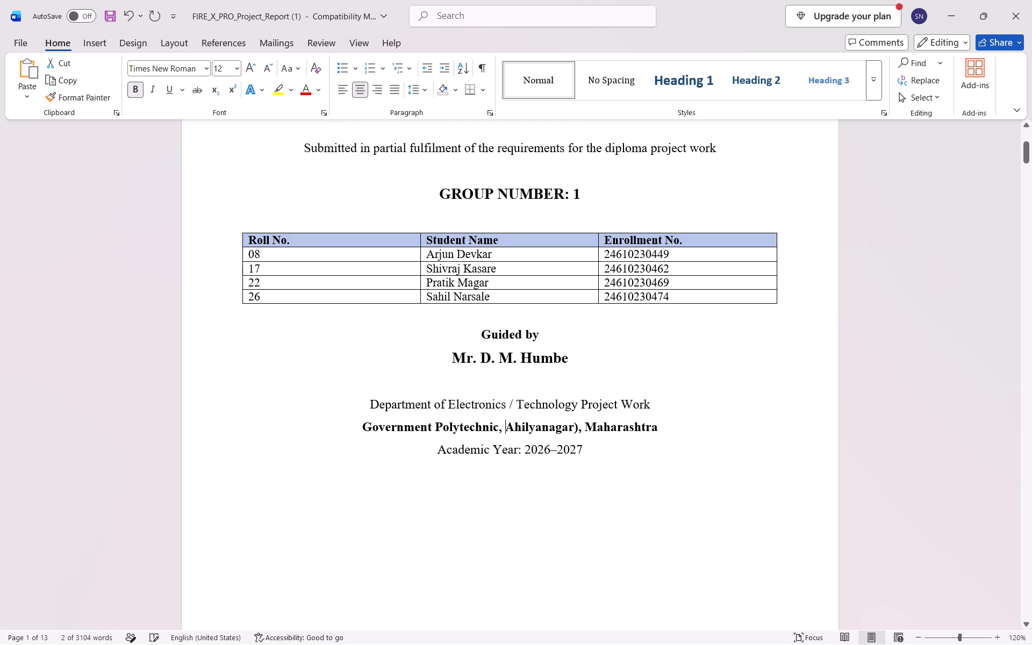
pyautogui.click(575, 431)
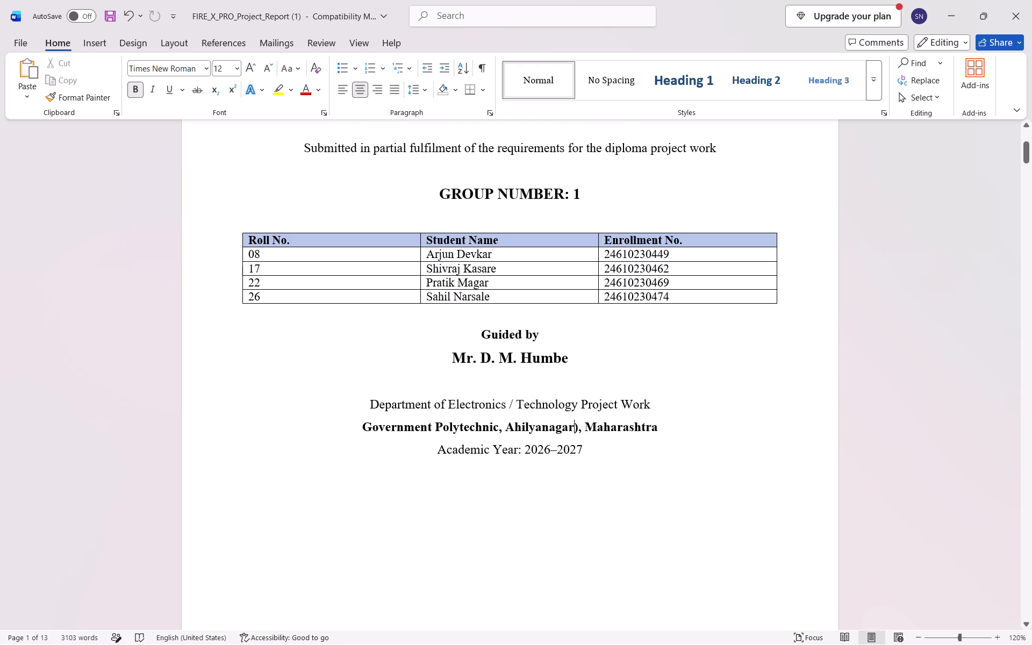
pyautogui.press('Right')
pyautogui.press('BackSpace')
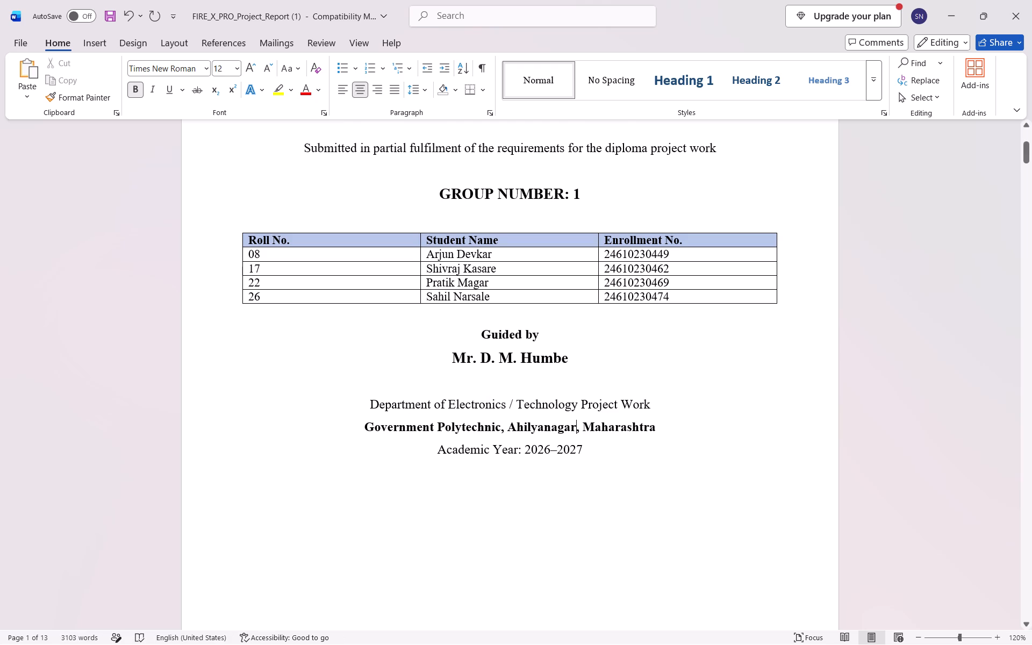
# Delete "/ Technology Project Work" from the department line so it reads "Department of Electronics".
pyautogui.moveTo(658, 408); pyautogui.dragTo(506, 414)
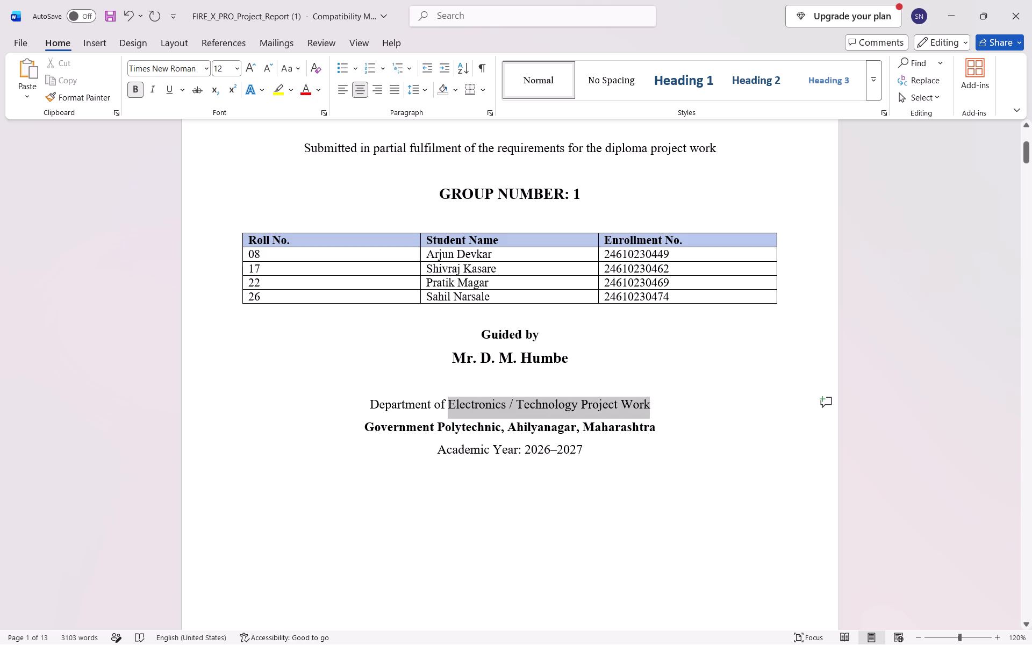
pyautogui.moveTo(506, 414); pyautogui.dragTo(507, 411)
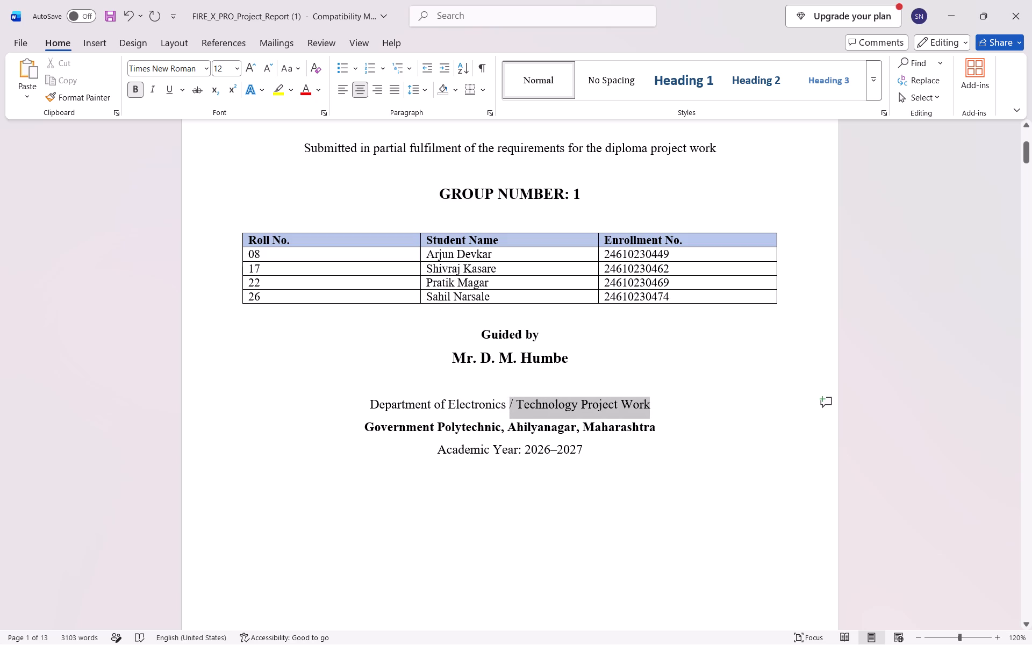
pyautogui.moveTo(507, 411); pyautogui.dragTo(508, 411)
pyautogui.press('BackSpace')
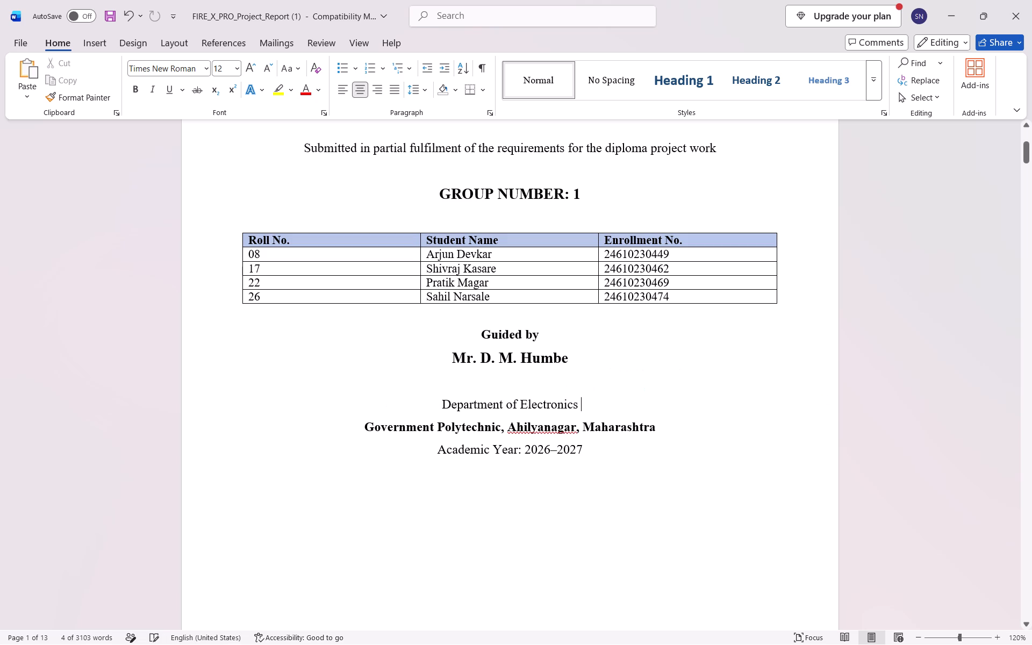
pyautogui.scroll(3, 508, 411)
pyautogui.scroll(-1, 508, 411)
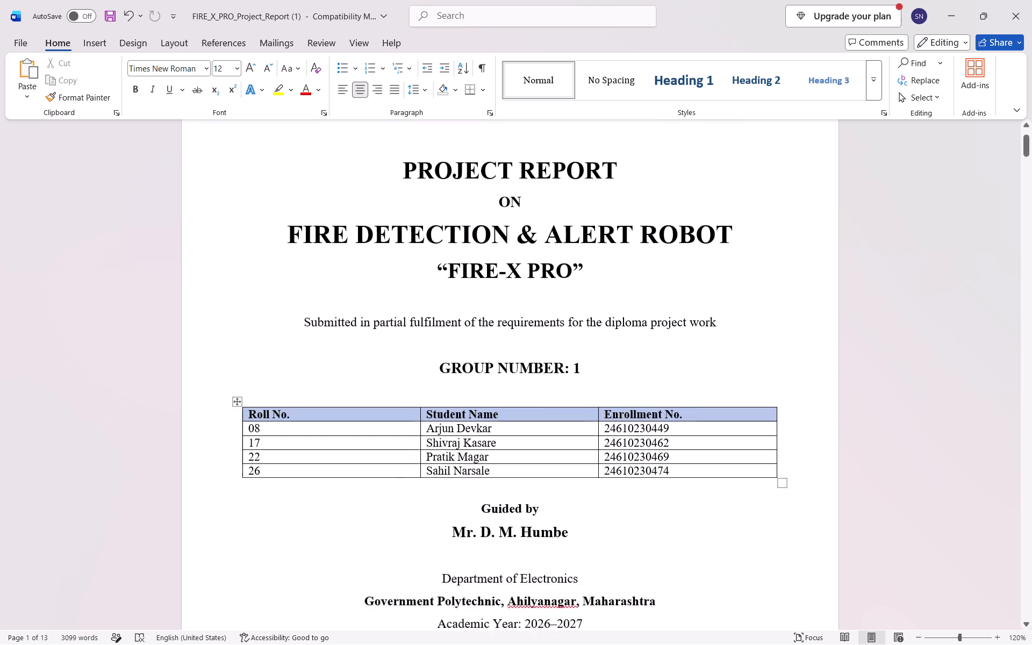
pyautogui.scroll(-1, 508, 411)
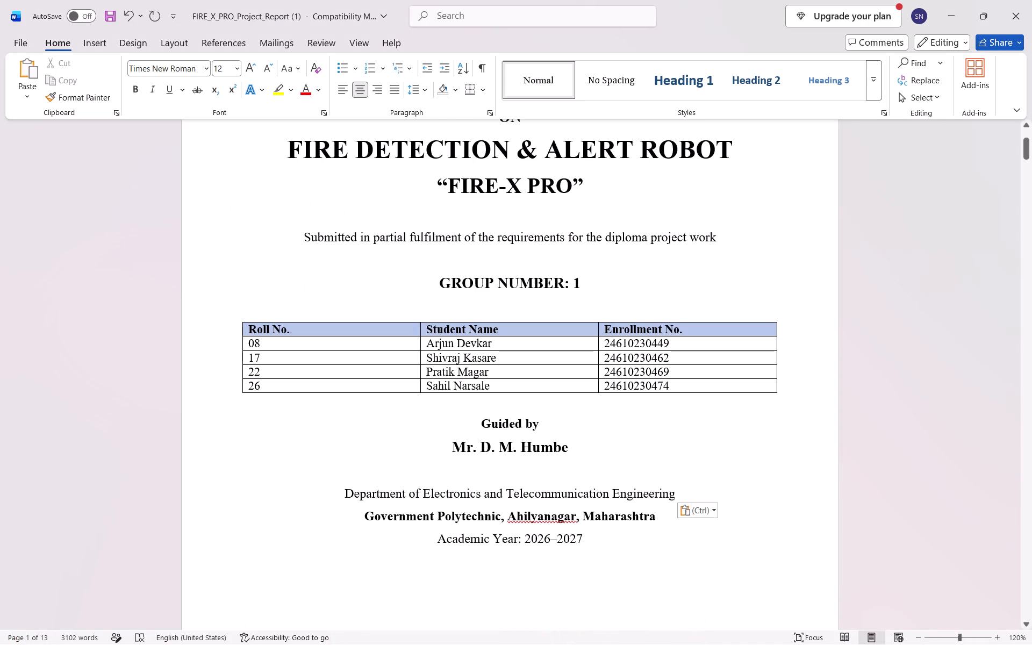
# Insert a blank line above "Guided by" on the cover page.
pyautogui.scroll(1, 604, 571)
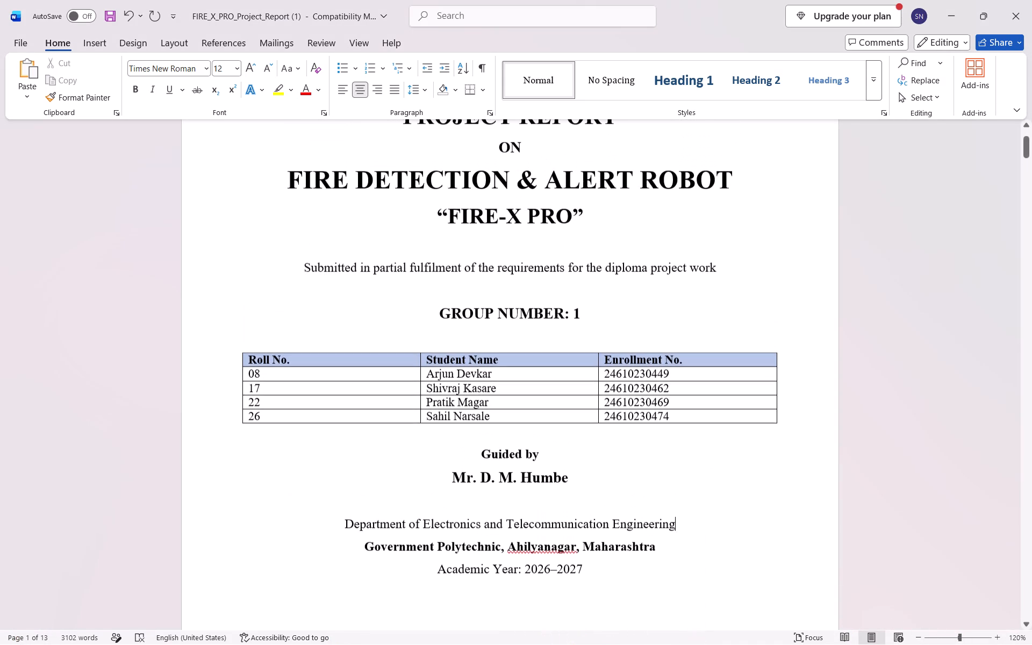
pyautogui.click(472, 455)
pyautogui.press('Return')
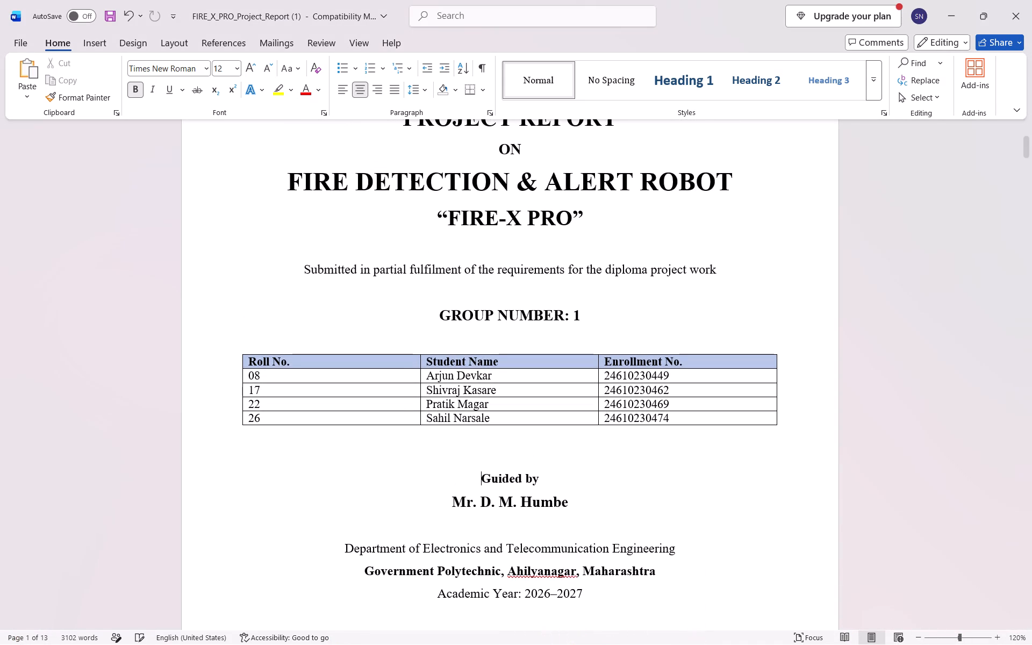
# Centre the ACKNOWLEDGEMENT heading and add a blank line below and above it.
pyautogui.scroll(-4, 472, 455)
pyautogui.scroll(1, 472, 455)
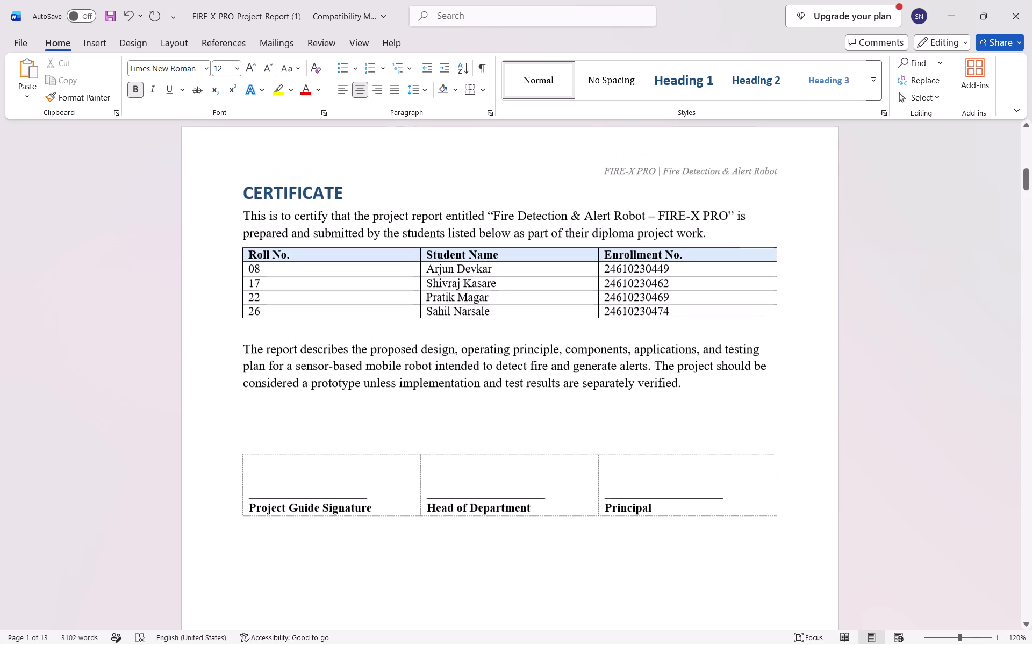
pyautogui.scroll(2, 472, 455)
pyautogui.scroll(-2, 554, 576)
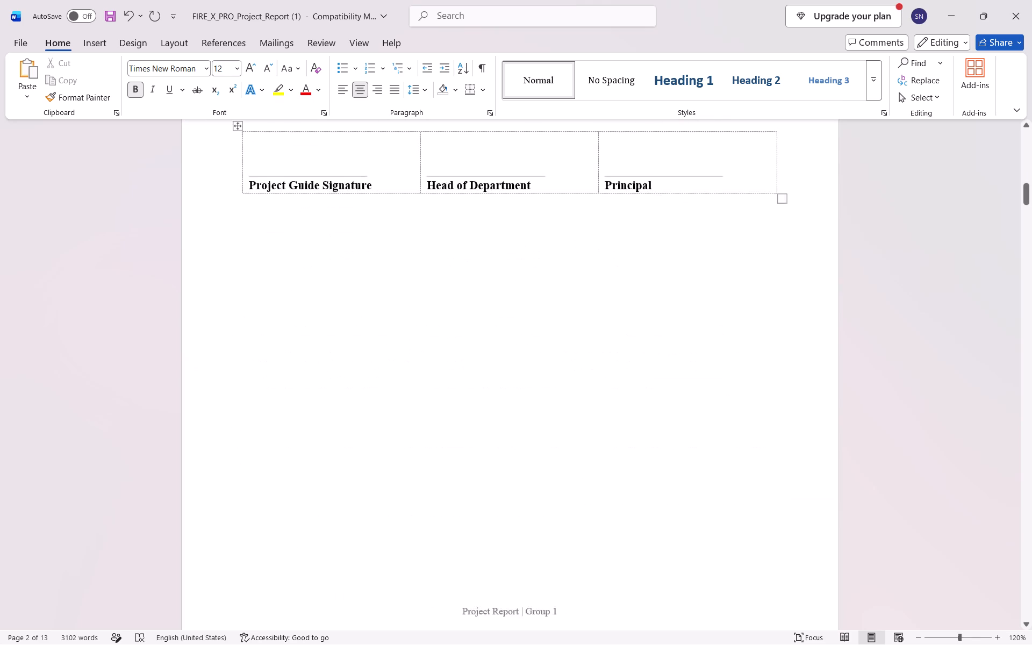
pyautogui.scroll(-5, 554, 576)
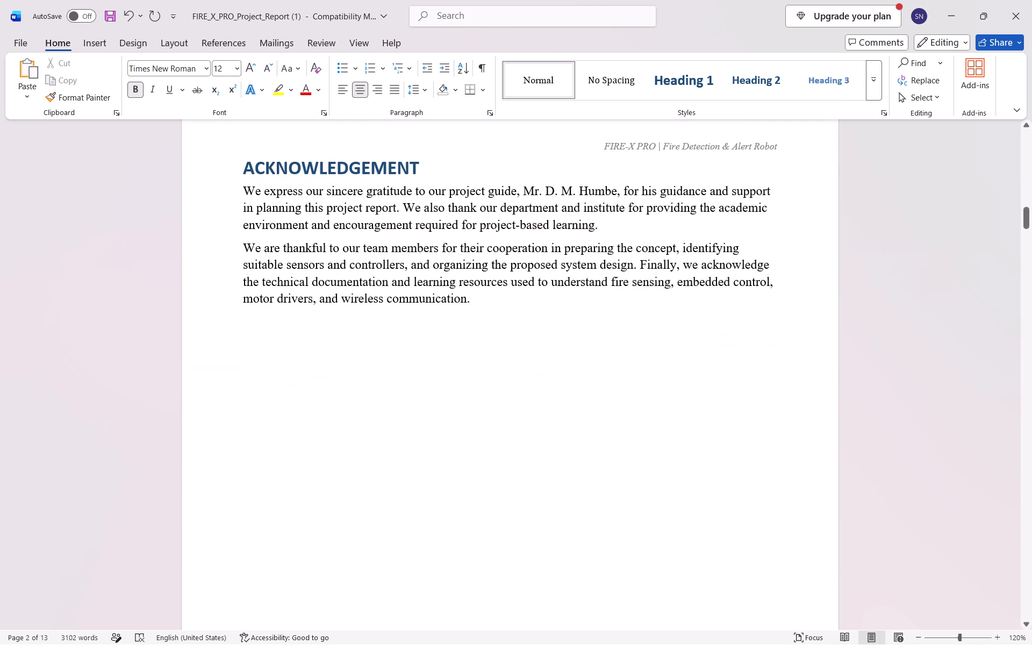
pyautogui.scroll(2, 375, 276)
pyautogui.scroll(-2, 386, 484)
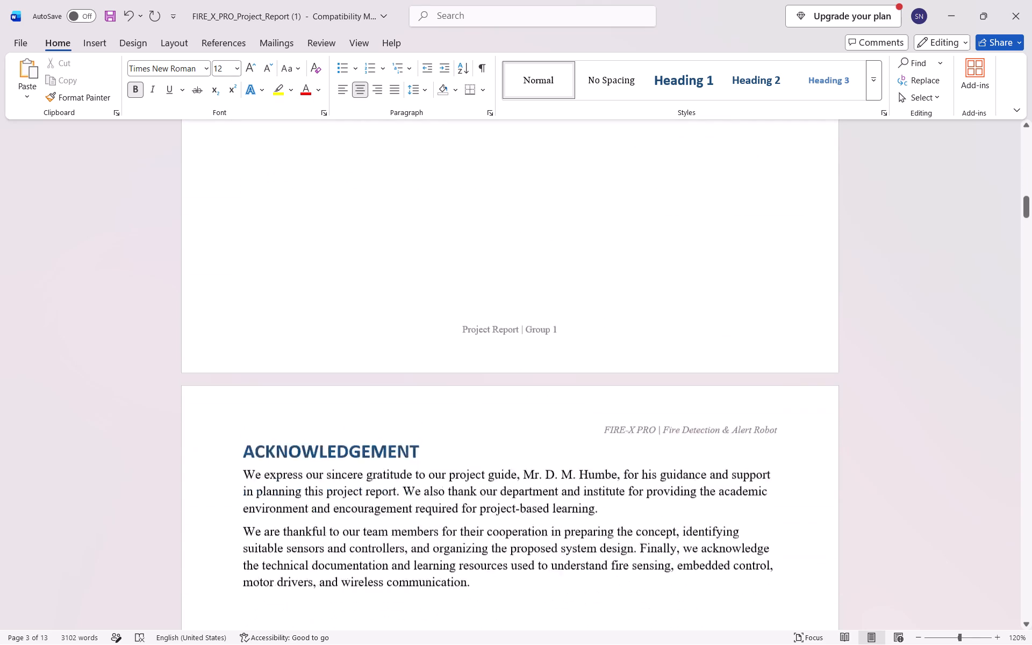
pyautogui.click(358, 417)
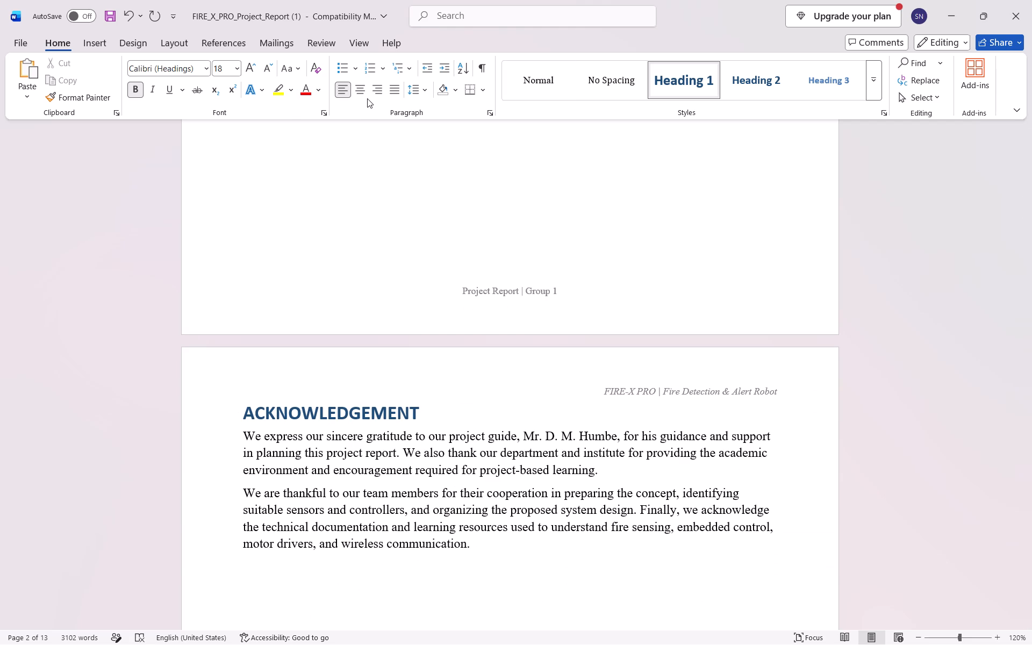
pyautogui.click(363, 94)
pyautogui.click(597, 412)
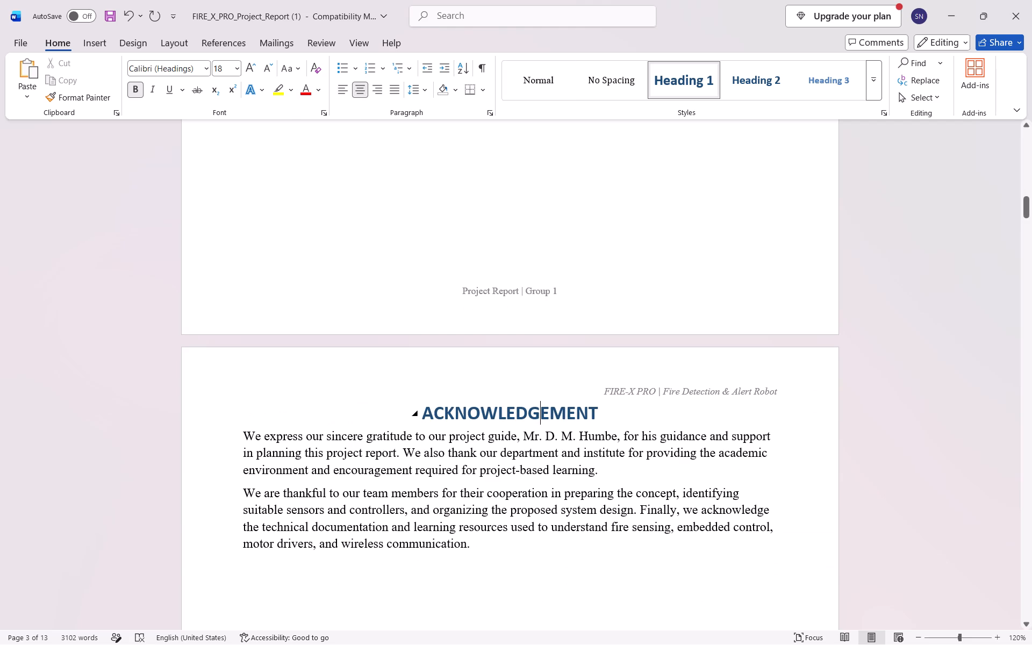
pyautogui.press('Return')
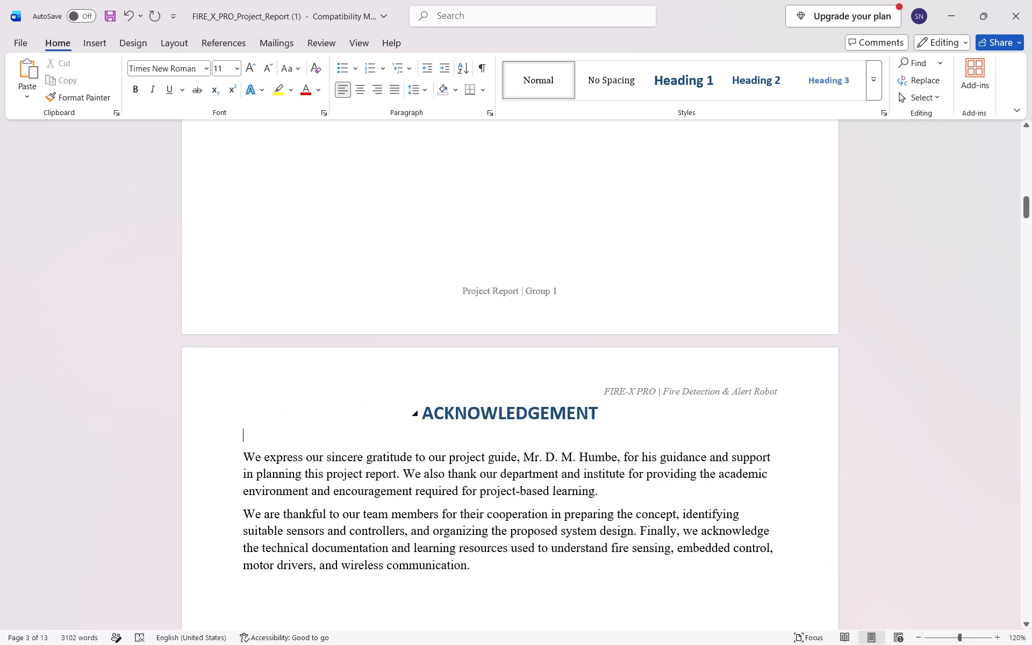
pyautogui.click(421, 420)
pyautogui.press('Return')
# Centre the CERTIFICATE heading and add a blank line below it.
pyautogui.scroll(-3, 421, 420)
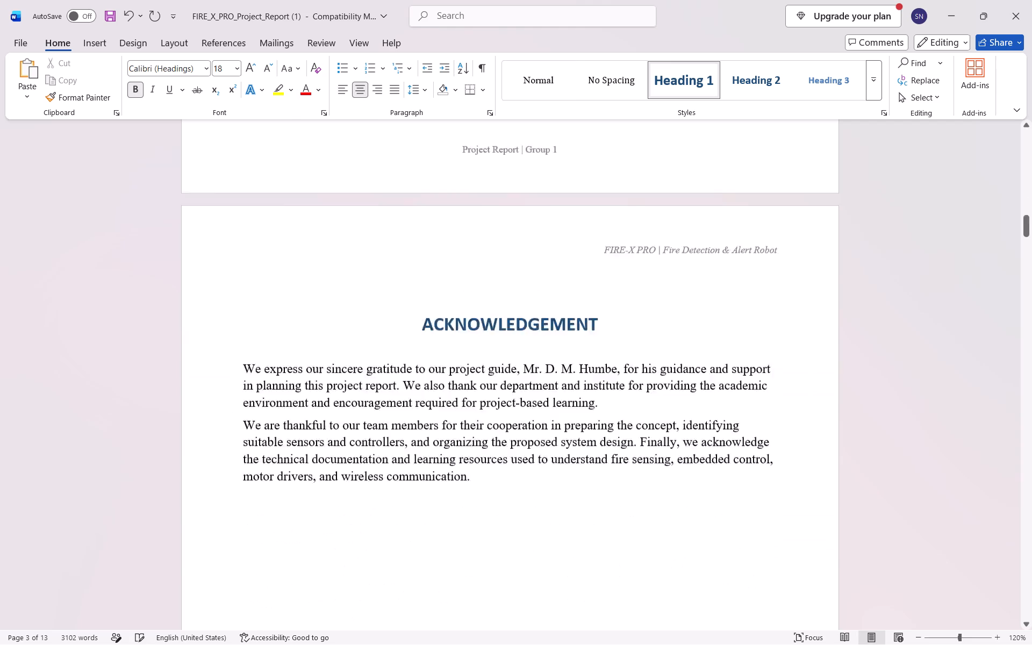
pyautogui.scroll(-2, 421, 420)
pyautogui.scroll(6, 421, 420)
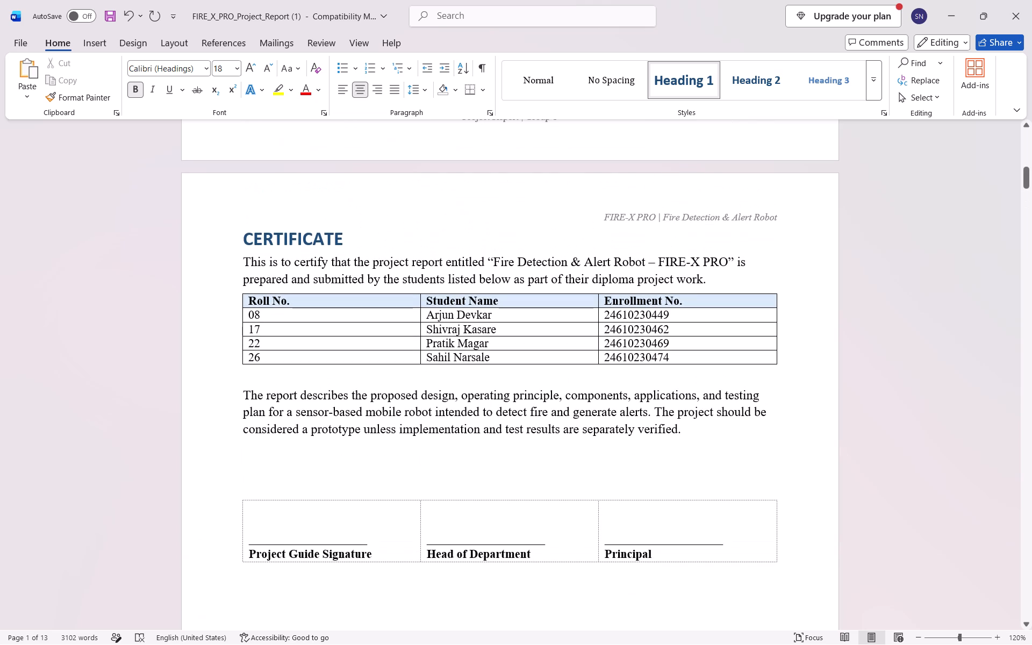
pyautogui.click(307, 241)
pyautogui.click(363, 81)
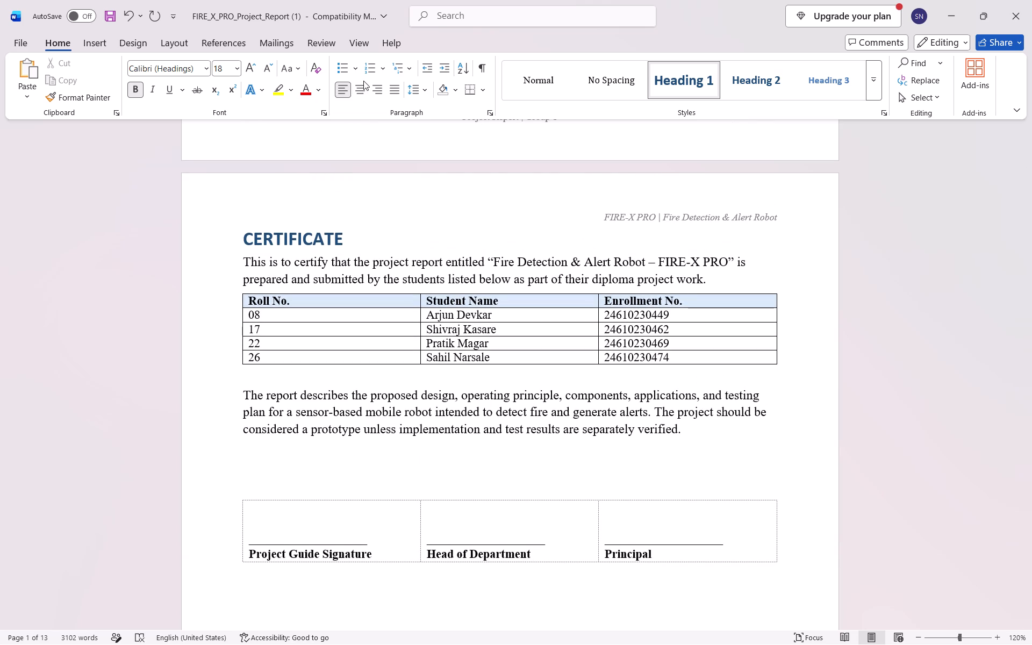
pyautogui.click(363, 87)
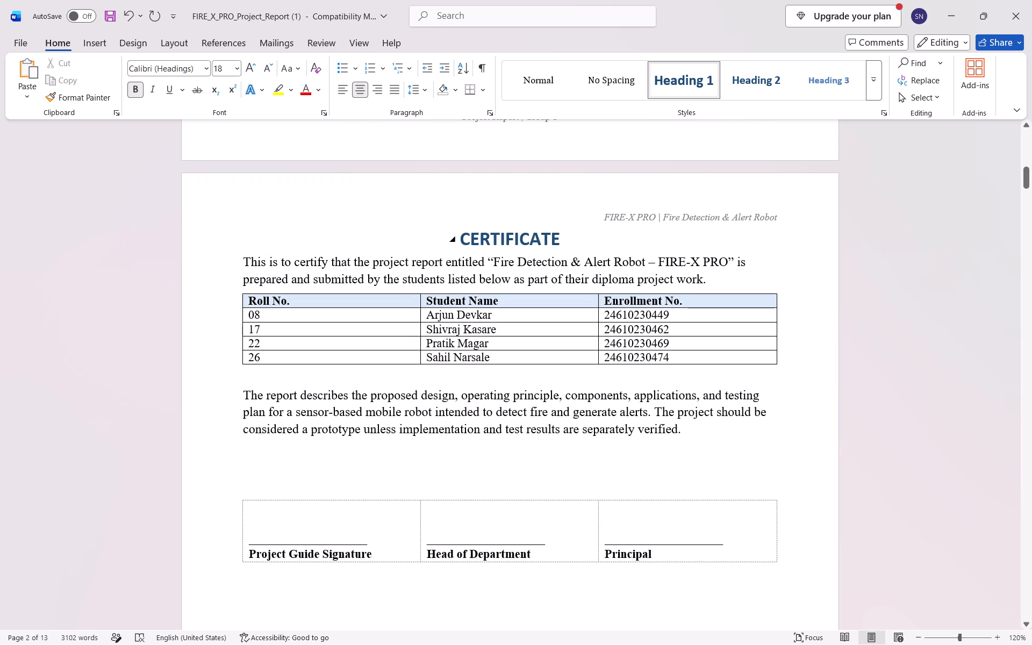
pyautogui.click(562, 238)
pyautogui.press('Return')
# Centre the ABSTRACT heading on its page.
pyautogui.scroll(2, 562, 238)
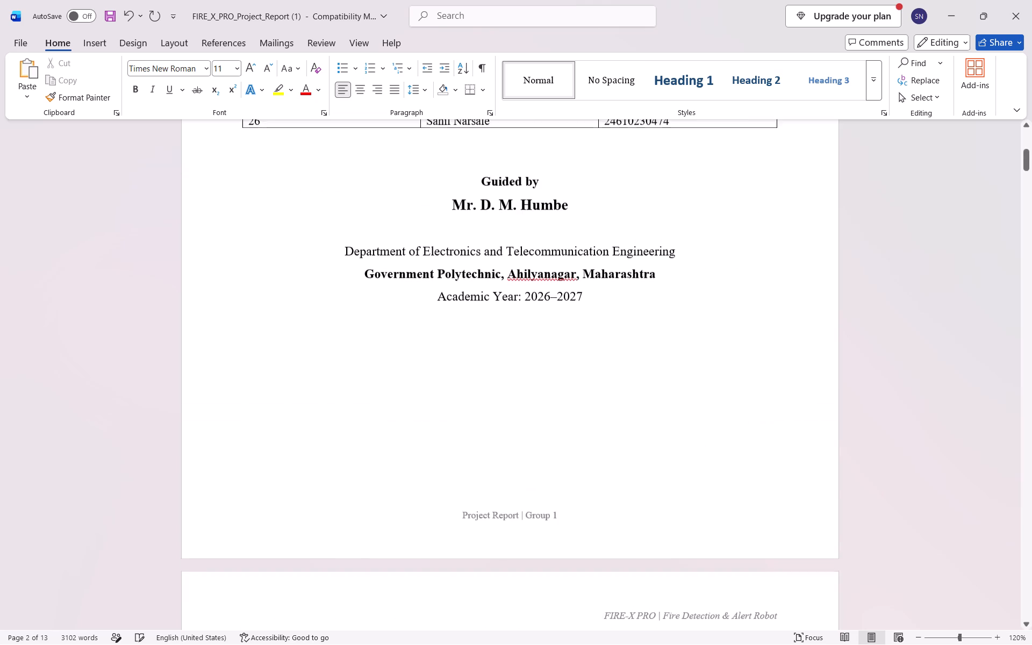
pyautogui.scroll(2, 562, 238)
pyautogui.scroll(-11, 562, 238)
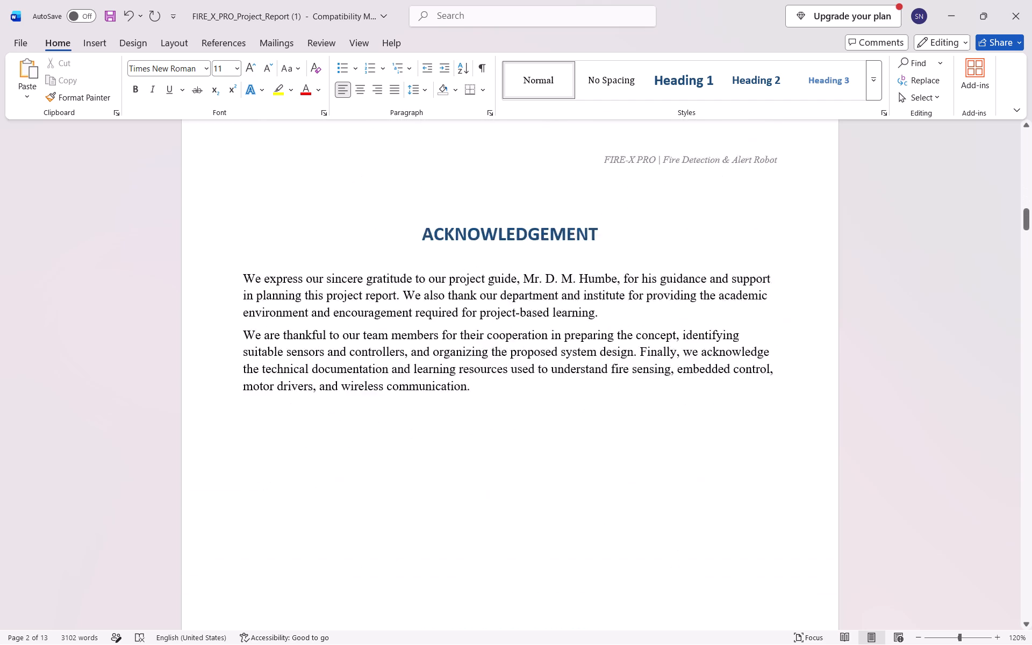
pyautogui.scroll(-3, 562, 238)
pyautogui.scroll(7, 562, 238)
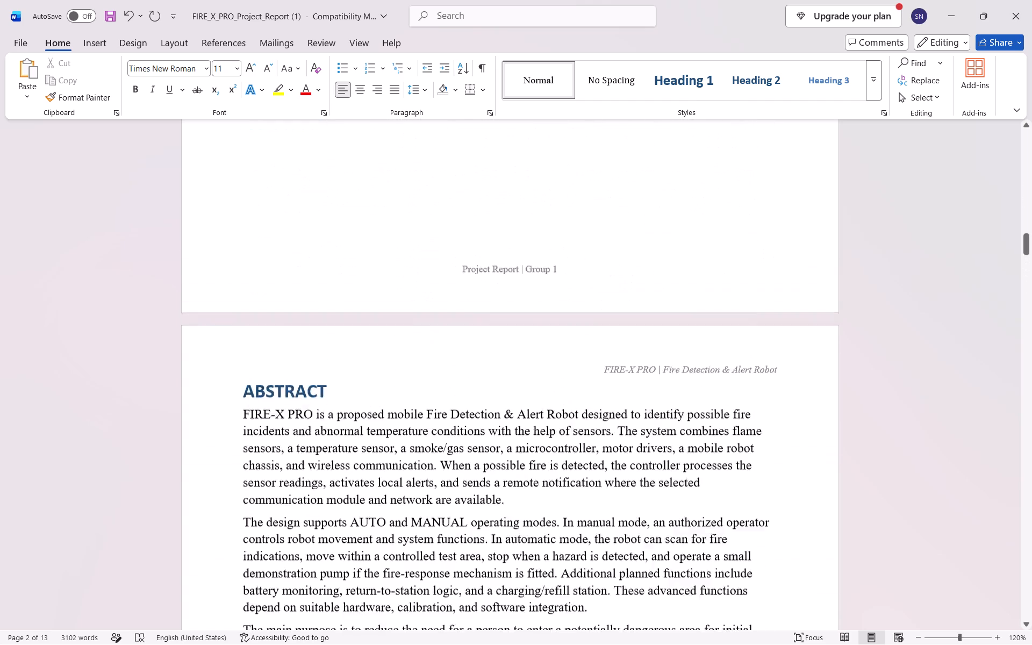
pyautogui.scroll(1, 562, 238)
pyautogui.click(295, 449)
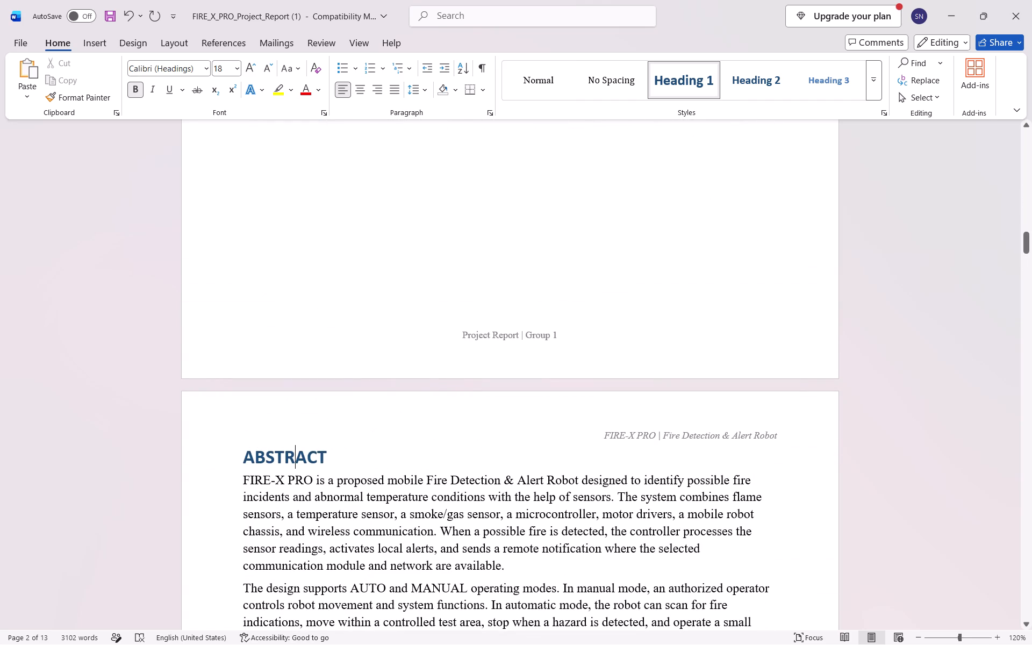
pyautogui.click(367, 88)
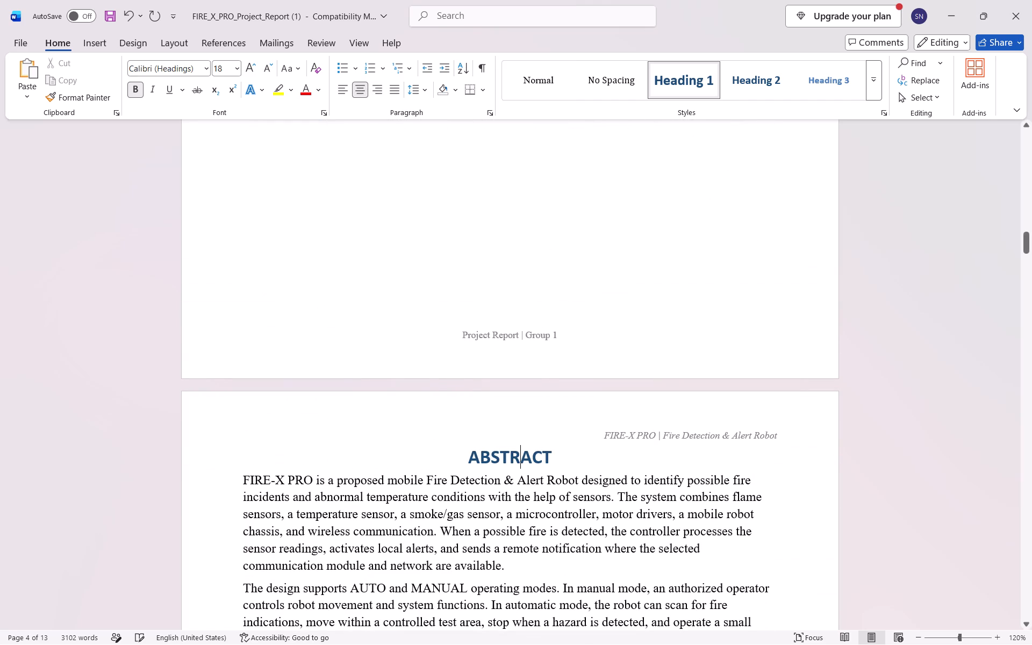
# Add a blank line above and below the ABSTRACT heading.
pyautogui.press('Left')
pyautogui.press('Left')
pyautogui.press('Left')
pyautogui.press('Left')
pyautogui.press('Left')
pyautogui.press('Left')
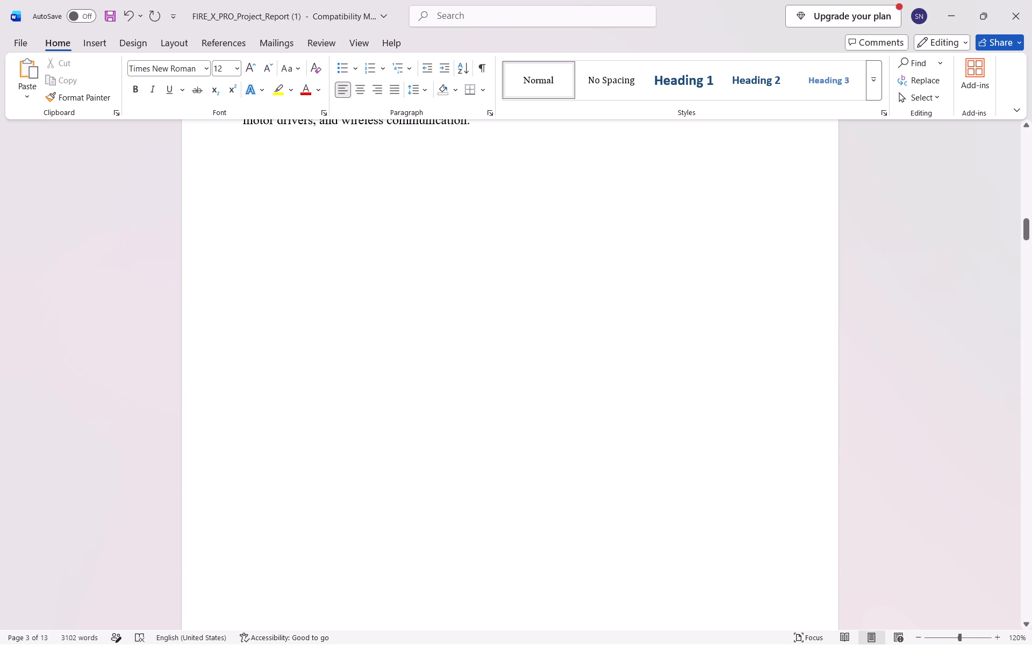
pyautogui.press('Return')
pyautogui.scroll(-2, 435, 187)
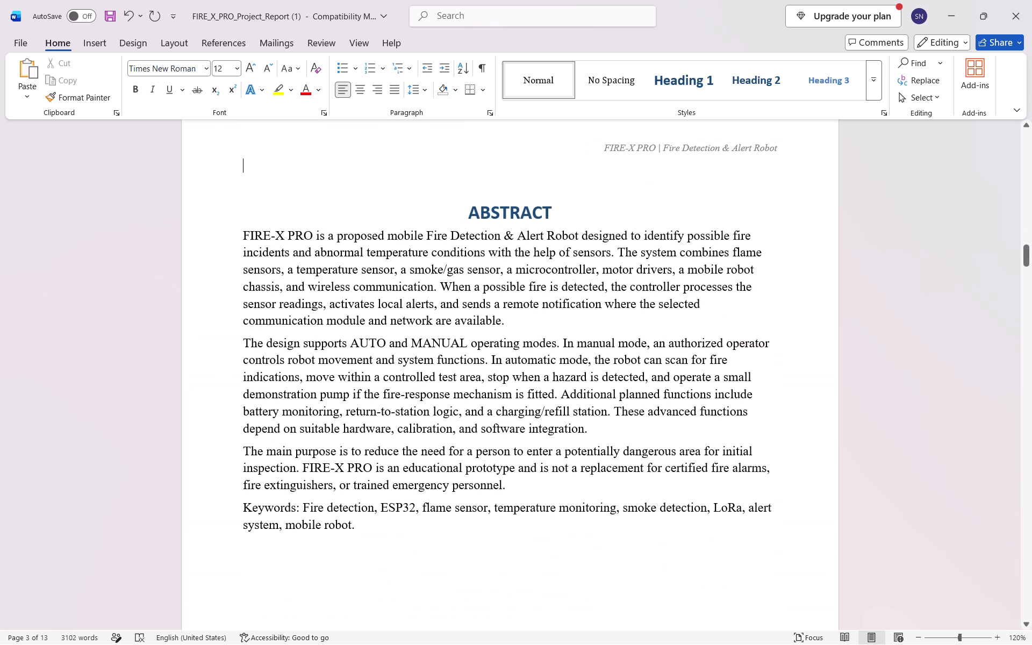
pyautogui.click(578, 197)
pyautogui.press('Return')
# Centre the INDEX heading above the topics table.
pyautogui.scroll(-4, 578, 197)
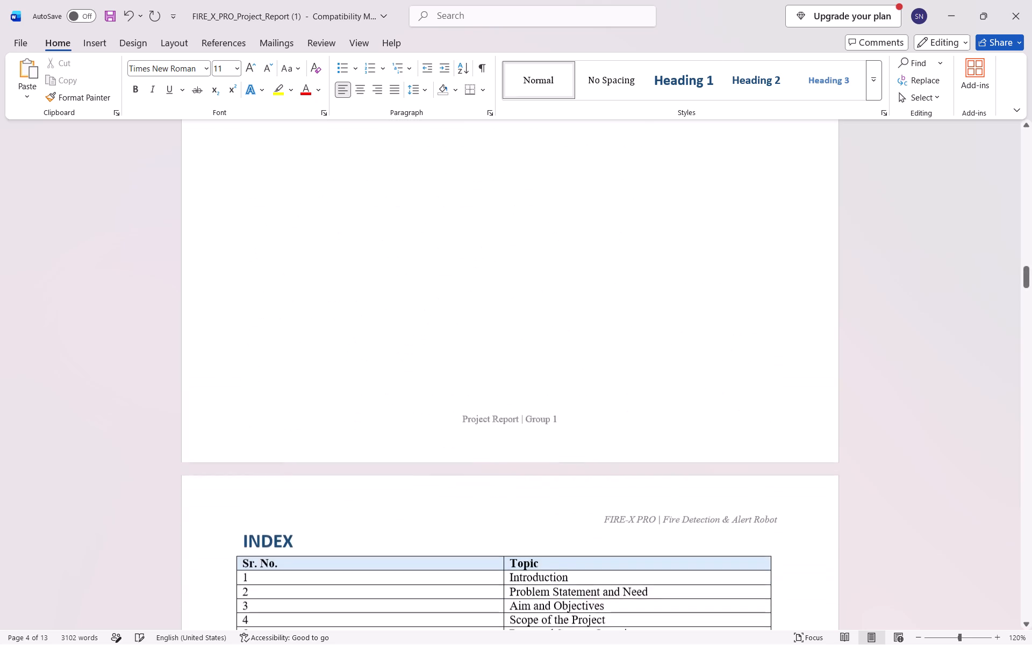
pyautogui.click(273, 327)
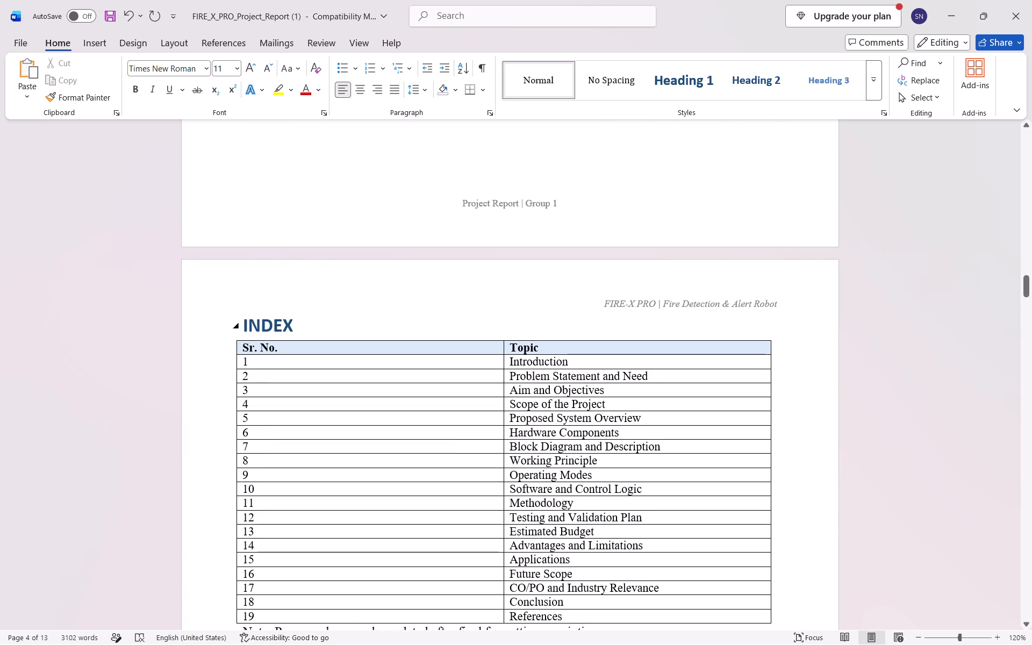
pyautogui.click(355, 94)
# Delete the note about updating page numbers beneath the index table.
pyautogui.scroll(-2, 482, 310)
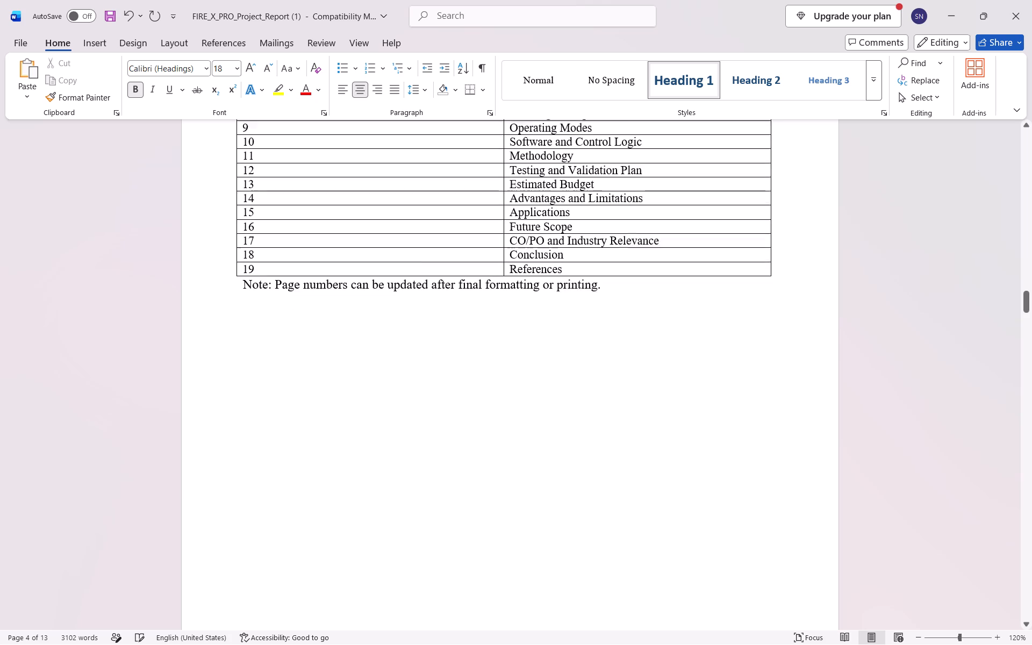
pyautogui.moveTo(650, 275); pyautogui.dragTo(231, 272)
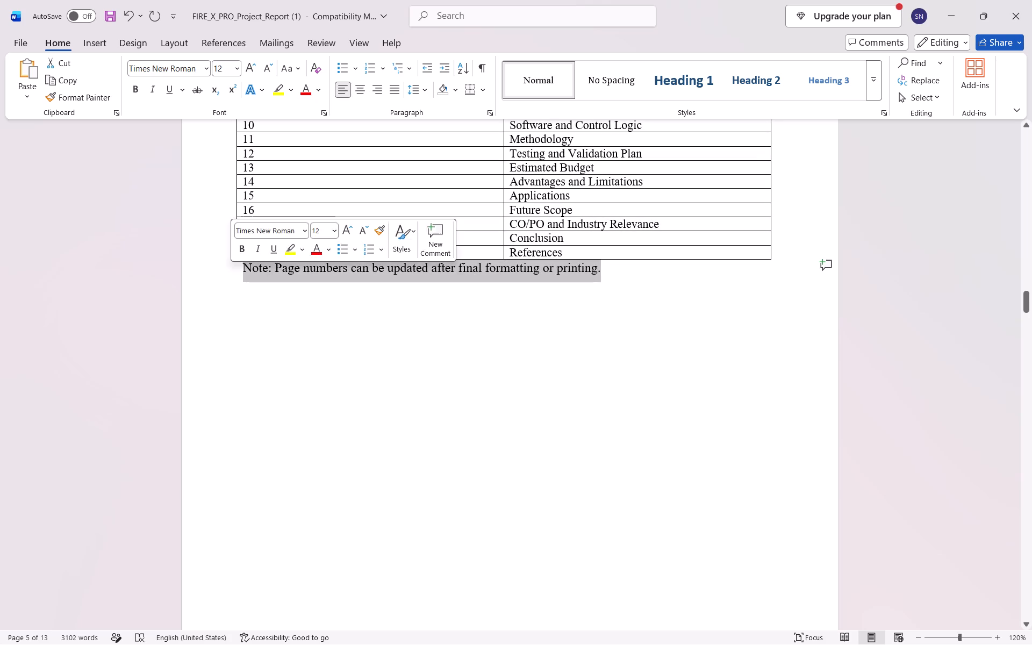
pyautogui.press('BackSpace')
# Narrow the Sr. No. column of the index table to about a quarter of the table's width.
pyautogui.scroll(2, 231, 272)
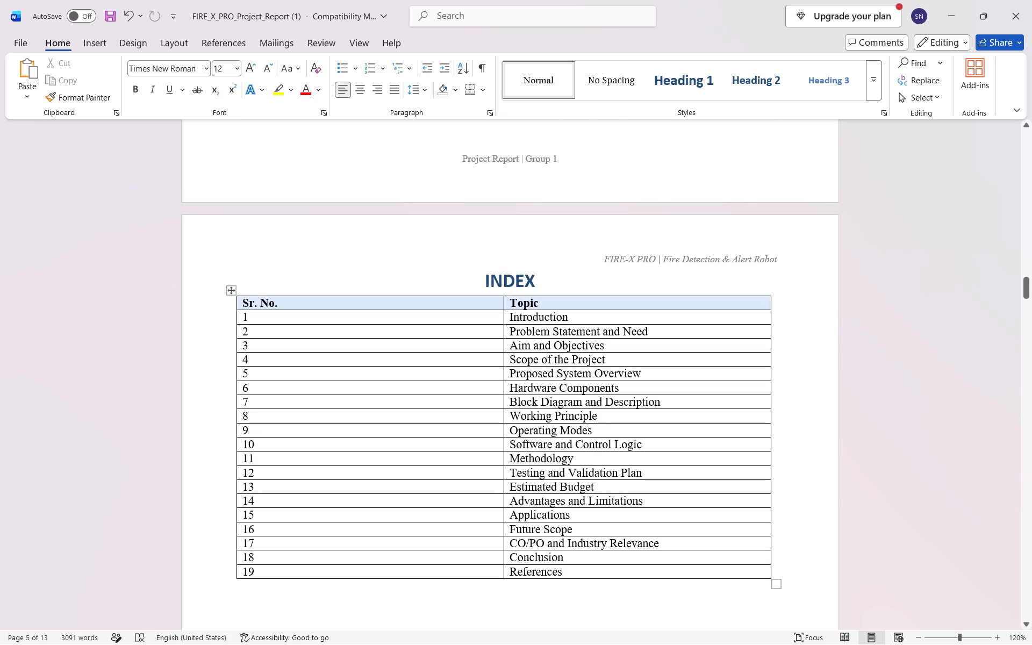
pyautogui.moveTo(503, 414); pyautogui.dragTo(371, 411)
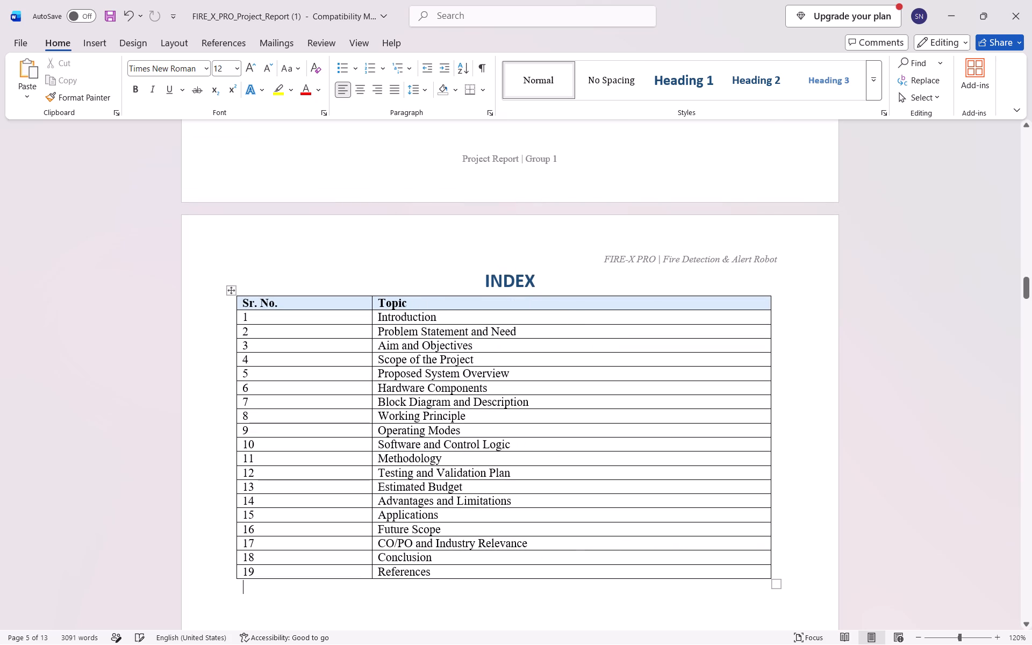
# Enlarge the whole index table so it is slightly wider and its rows are taller, filling more of the page.
pyautogui.scroll(-1, 697, 567)
pyautogui.click(553, 464)
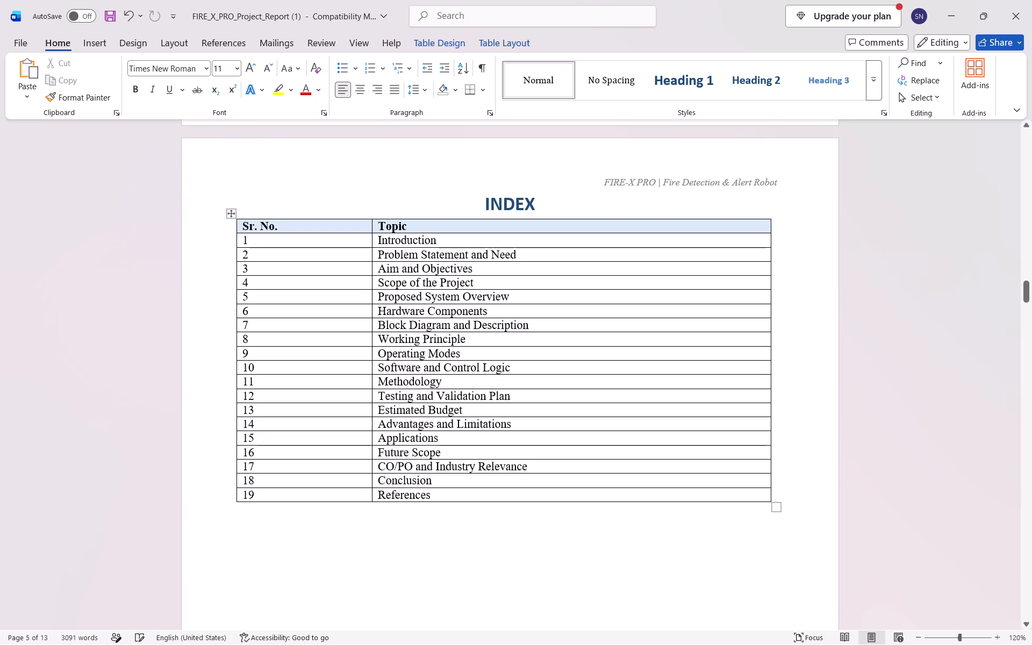
pyautogui.moveTo(774, 508); pyautogui.dragTo(789, 605)
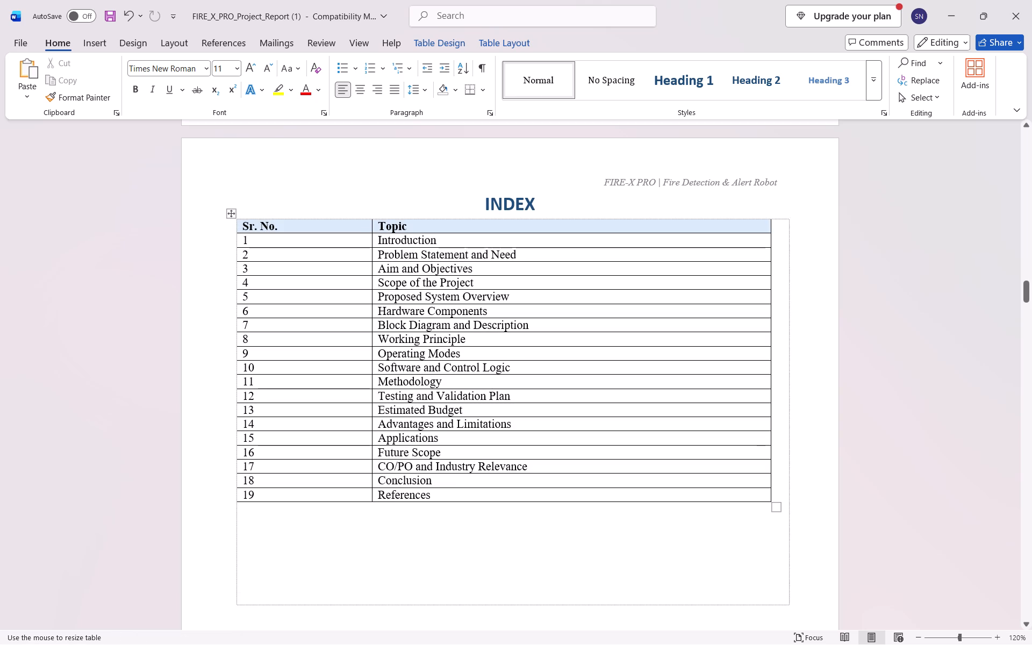
pyautogui.moveTo(789, 605); pyautogui.dragTo(787, 606)
# Increase the font size of all text in the index table by one step.
pyautogui.click(232, 214)
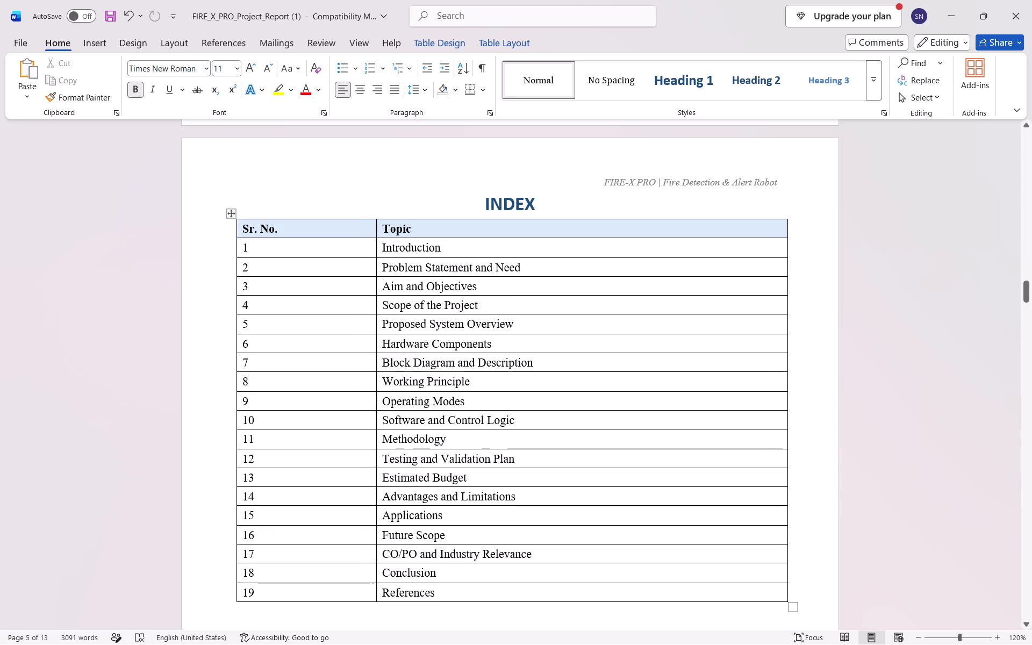
pyautogui.click(248, 64)
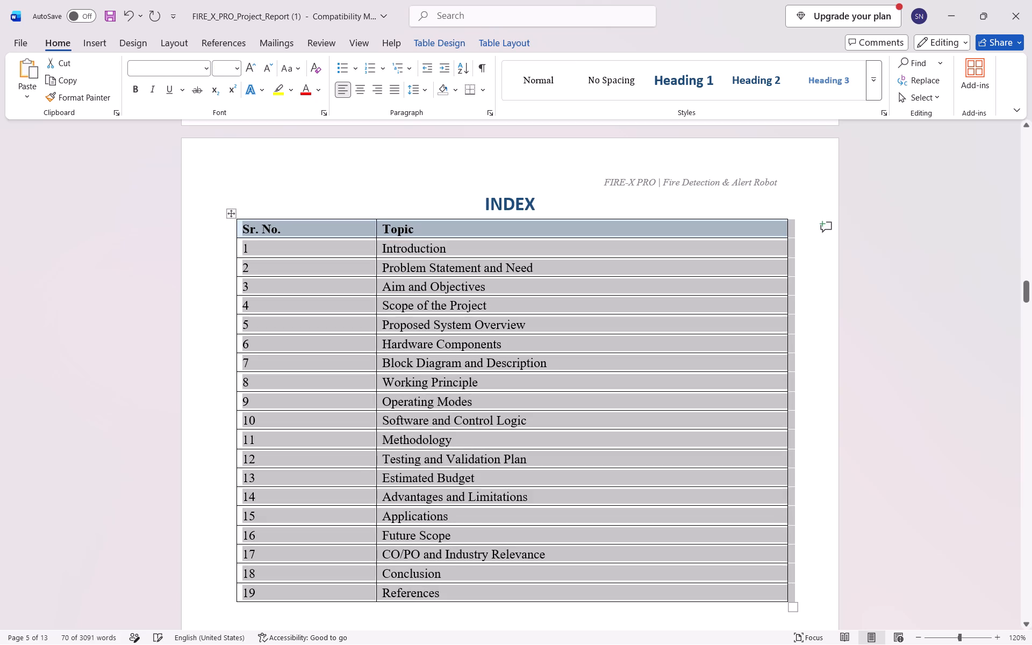
pyautogui.click(325, 191)
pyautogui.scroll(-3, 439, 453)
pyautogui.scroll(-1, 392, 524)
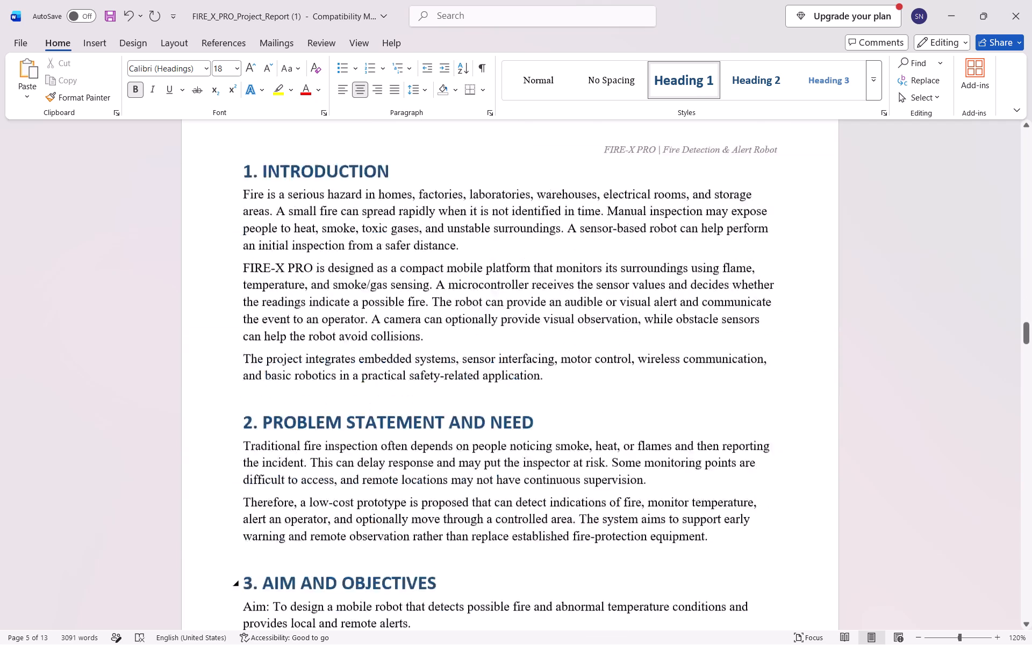
# Insert blank lines after the last objective in section 3 so that heading 4. SCOPE OF THE PROJECT starts on the next page.
pyautogui.scroll(-3, 392, 524)
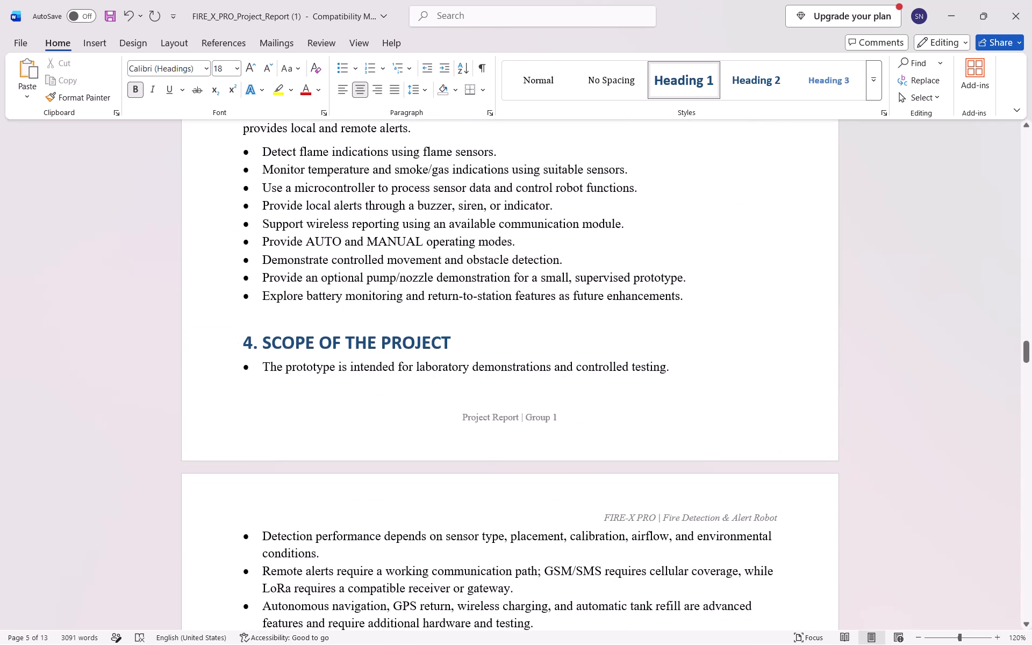
pyautogui.click(714, 296)
pyautogui.press('Return')
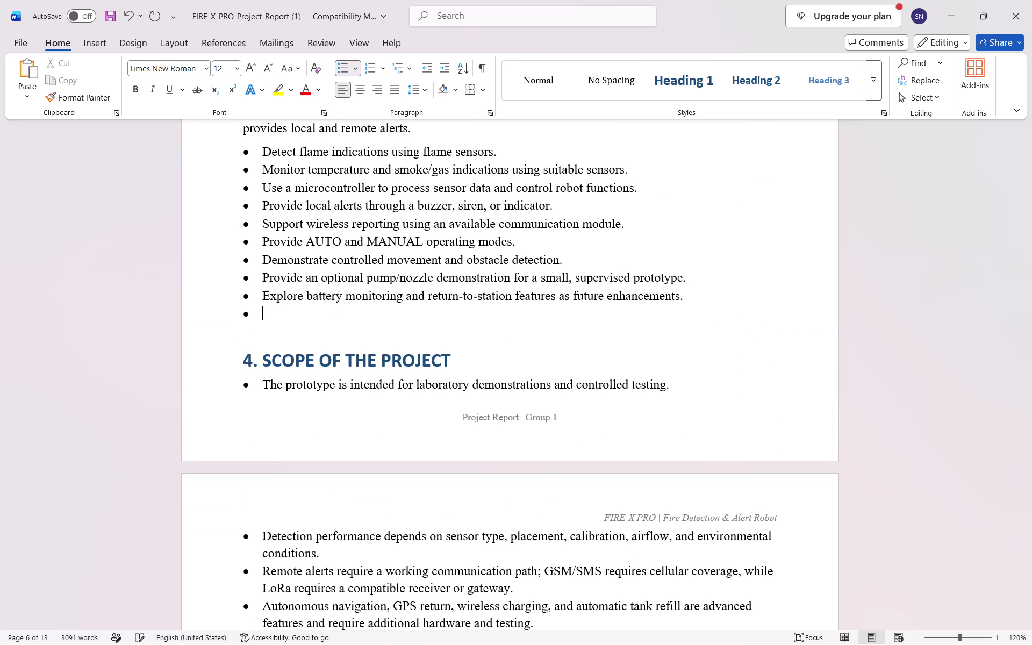
pyautogui.press('Return')
pyautogui.press('Return')
# Examine the layout and page breaks of sections 5 to 8, including the hardware components table and the block diagram.
pyautogui.scroll(-3, 714, 296)
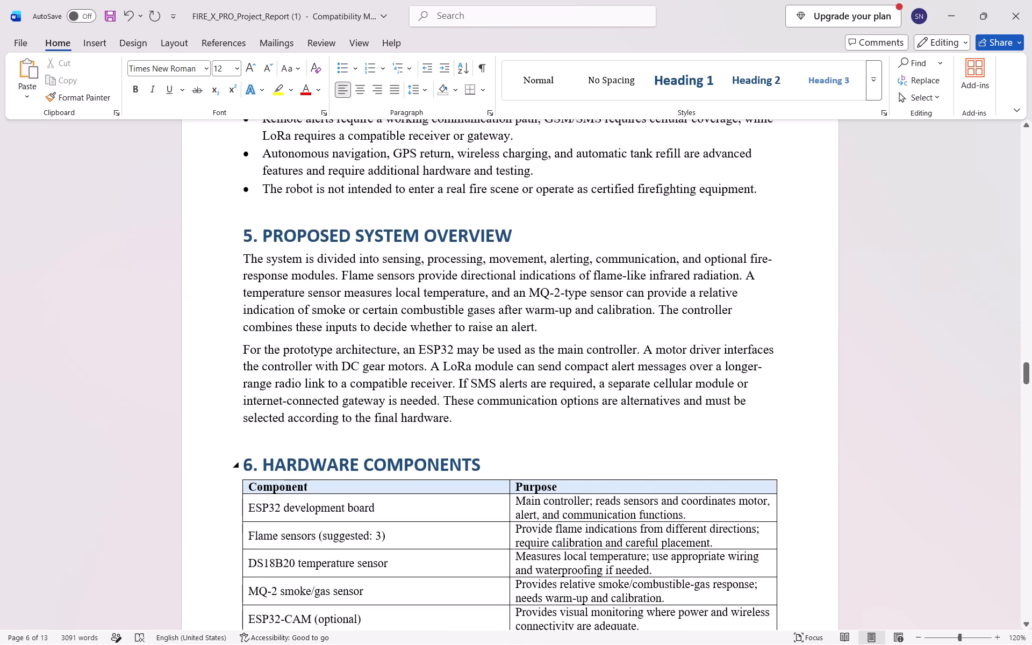
pyautogui.scroll(-4, 620, 437)
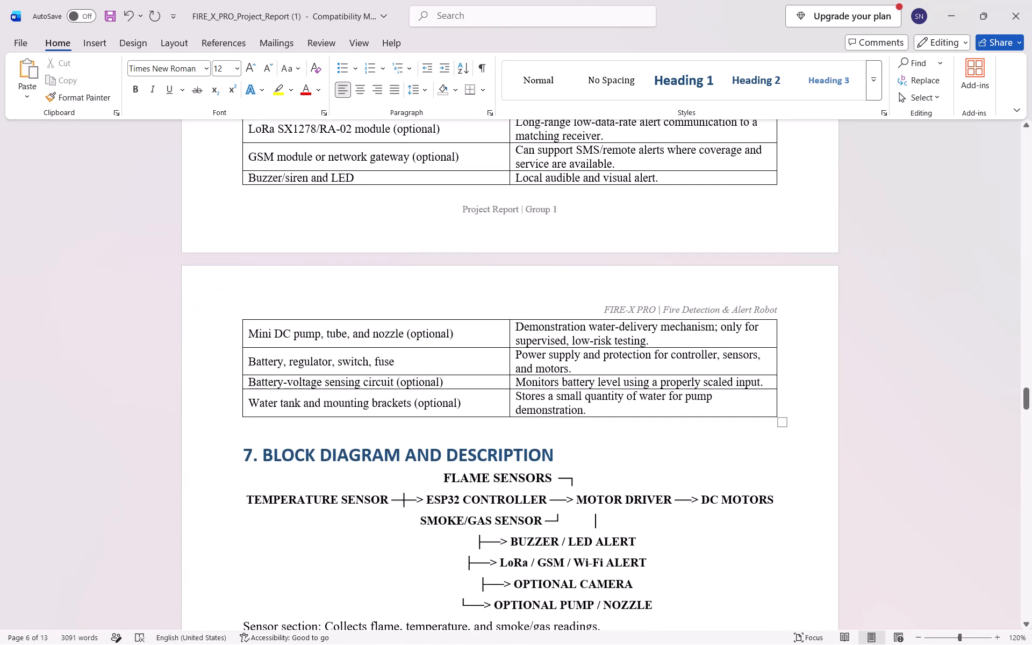
pyautogui.scroll(-1, 527, 493)
pyautogui.scroll(-1, 677, 490)
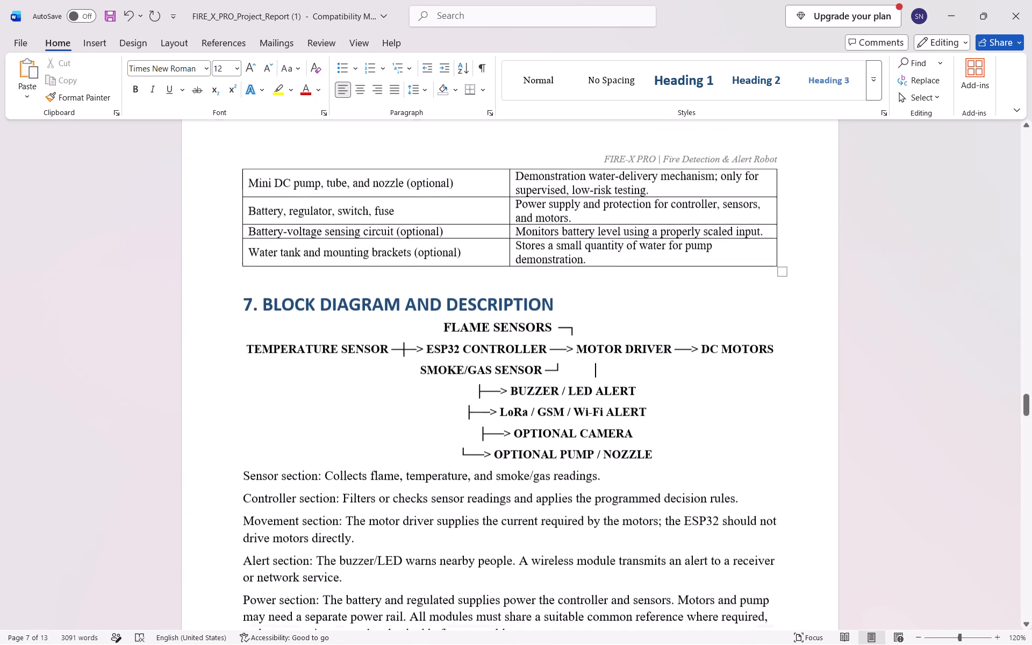
pyautogui.scroll(-1, 677, 490)
pyautogui.scroll(-1, 606, 406)
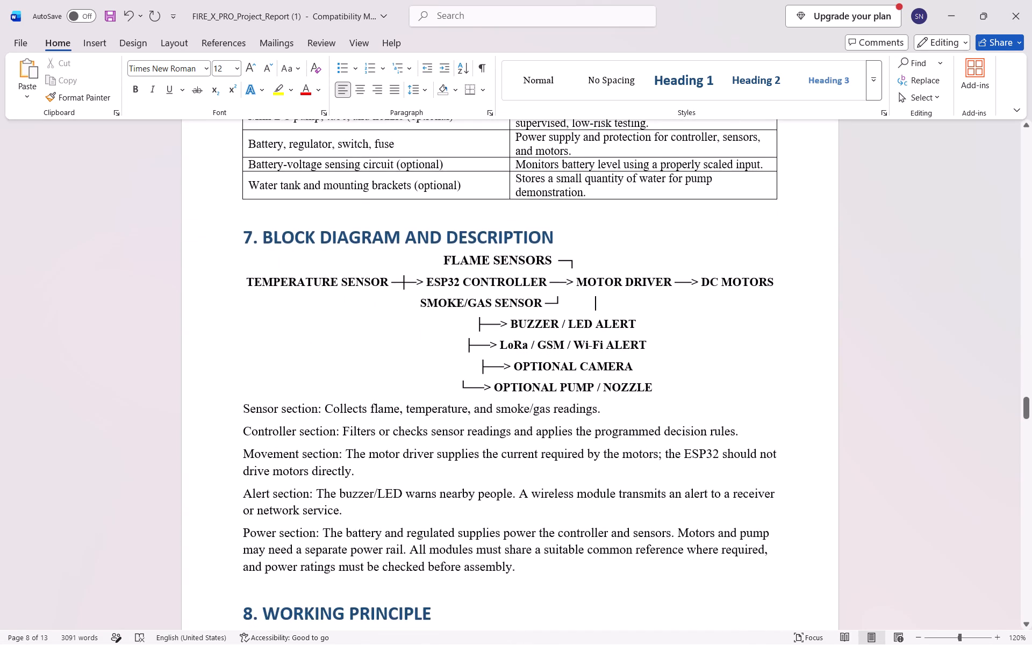
pyautogui.scroll(-3, 606, 406)
pyautogui.scroll(1, 606, 406)
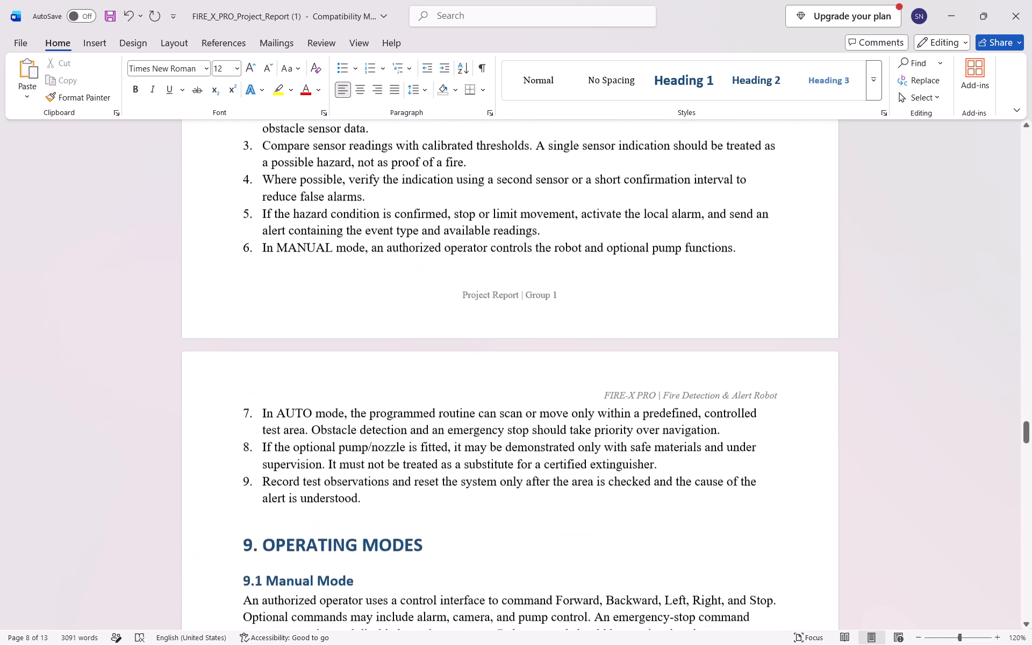
pyautogui.scroll(2, 606, 406)
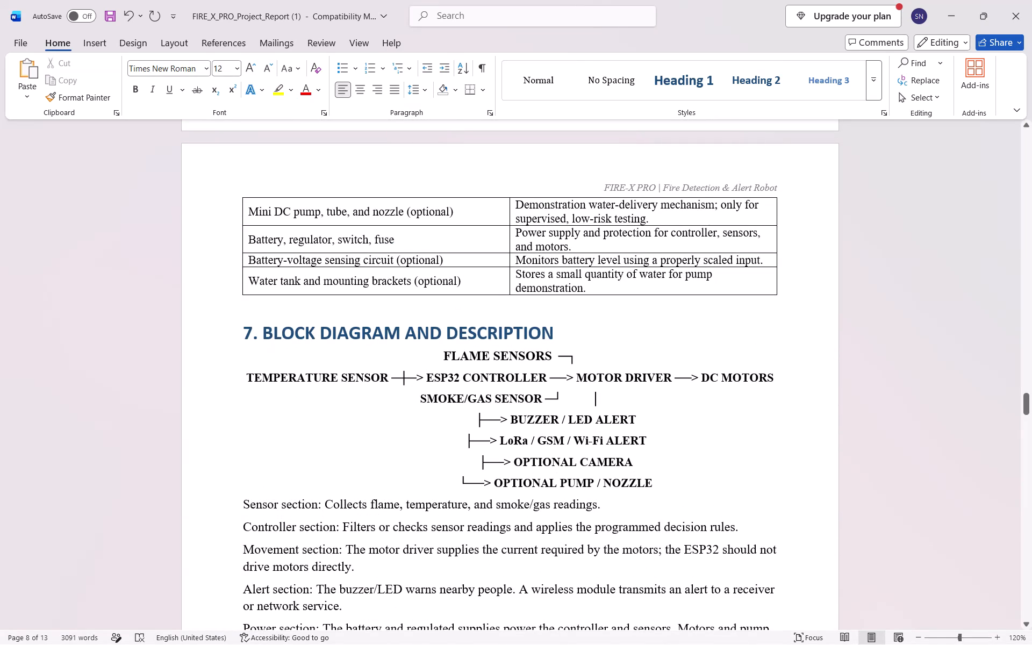
pyautogui.moveTo(679, 476); pyautogui.dragTo(588, 393)
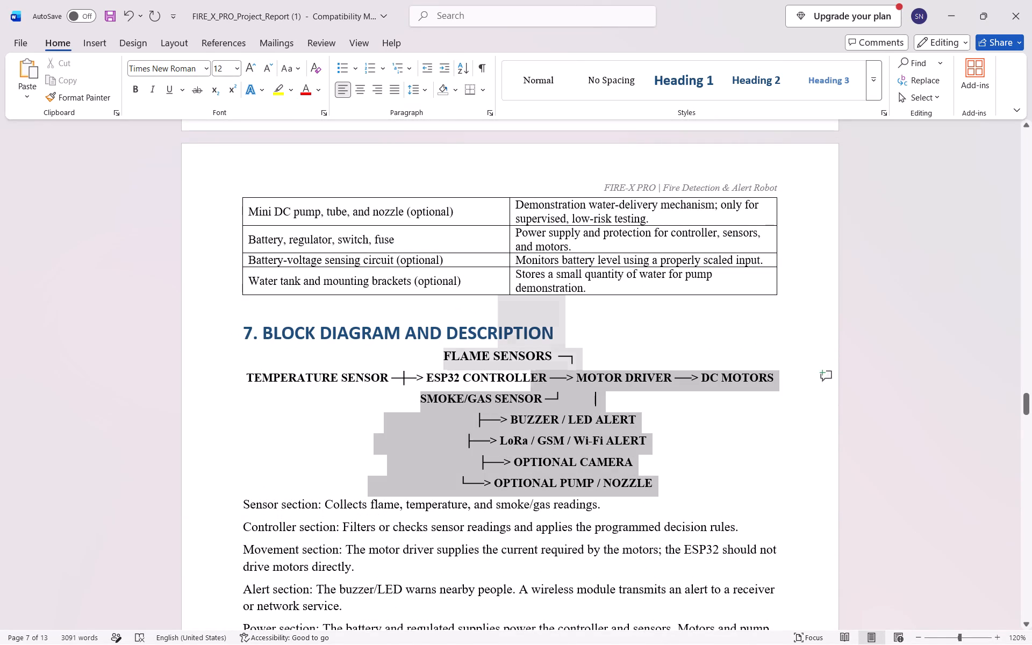
pyautogui.moveTo(588, 393); pyautogui.dragTo(625, 399)
pyautogui.click(705, 437)
# Examine the layout and list numbering from Working Principle through Methodology, then check the pages back up to the Introduction.
pyautogui.scroll(-1, 705, 437)
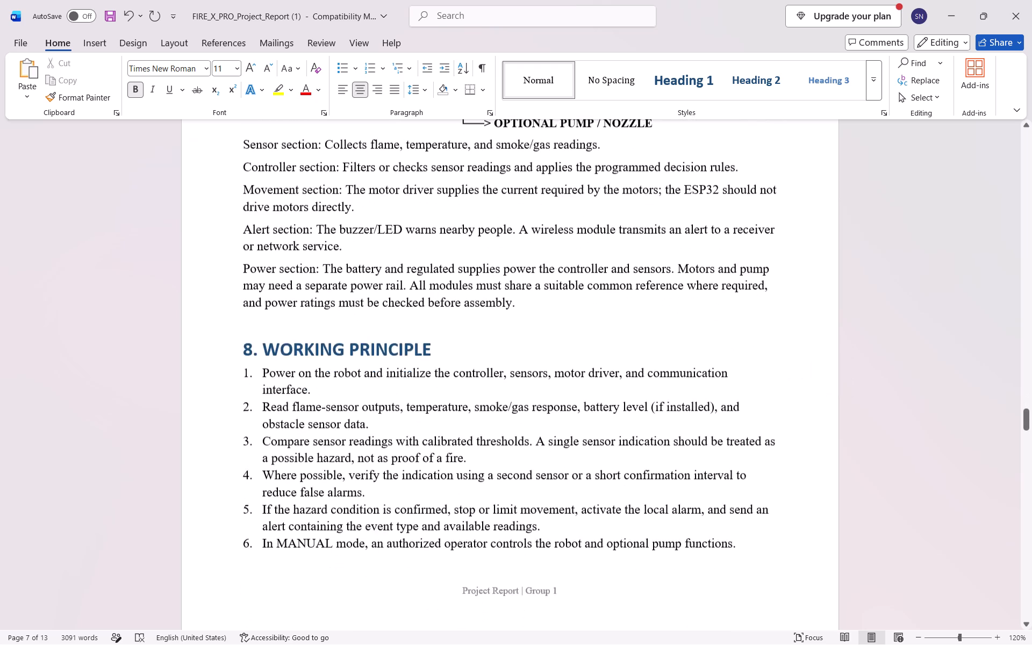
pyautogui.scroll(-1, 705, 437)
pyautogui.scroll(-3, 592, 453)
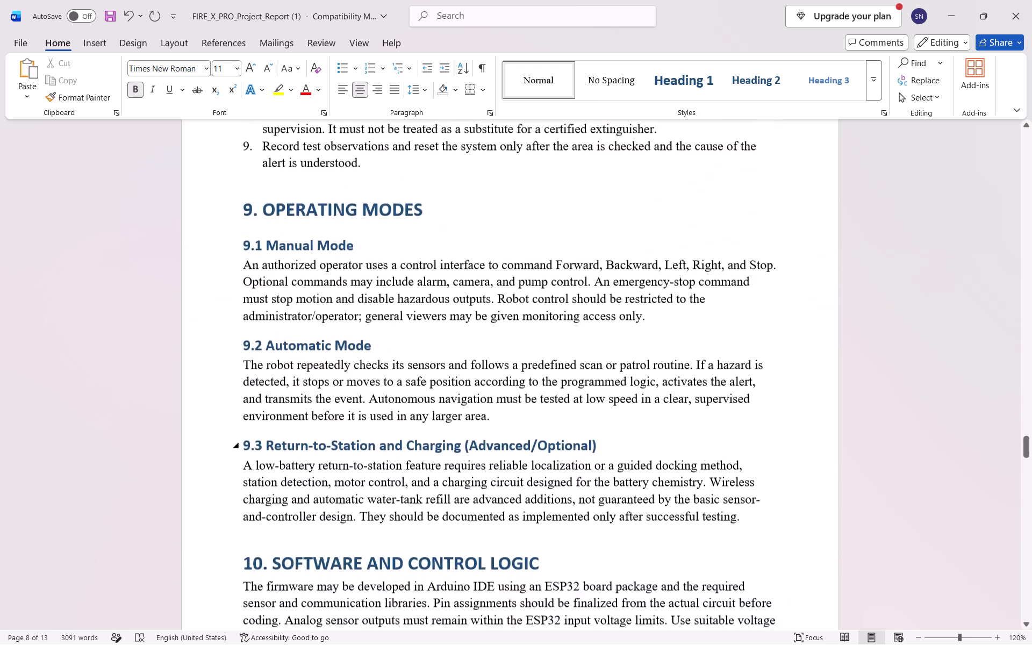
pyautogui.scroll(-2, 592, 453)
pyautogui.scroll(2, 592, 453)
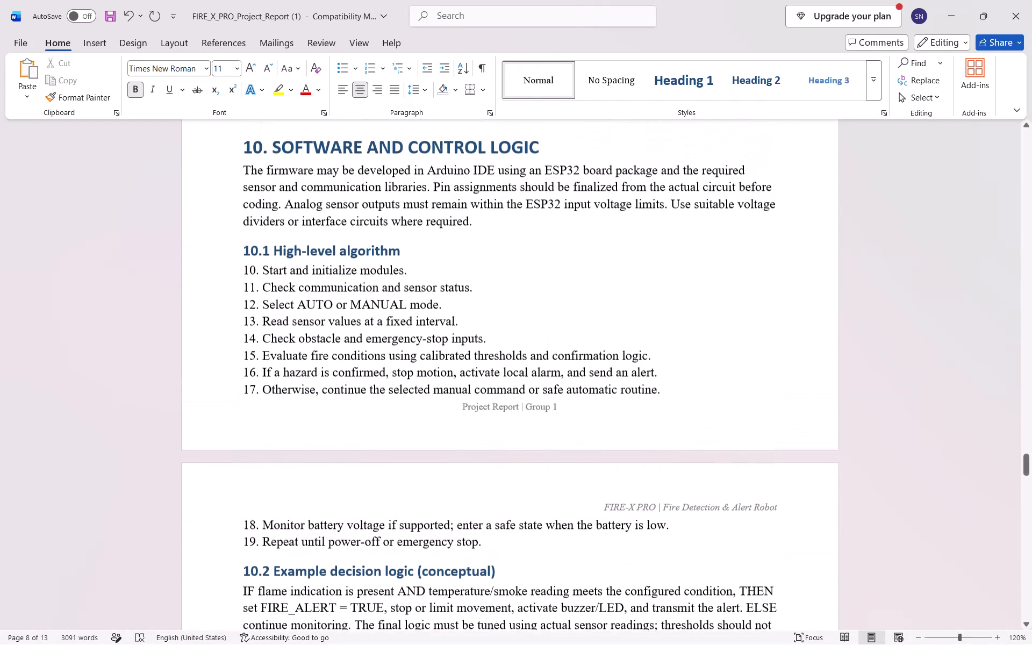
pyautogui.scroll(2, 592, 453)
pyautogui.scroll(-1, 592, 453)
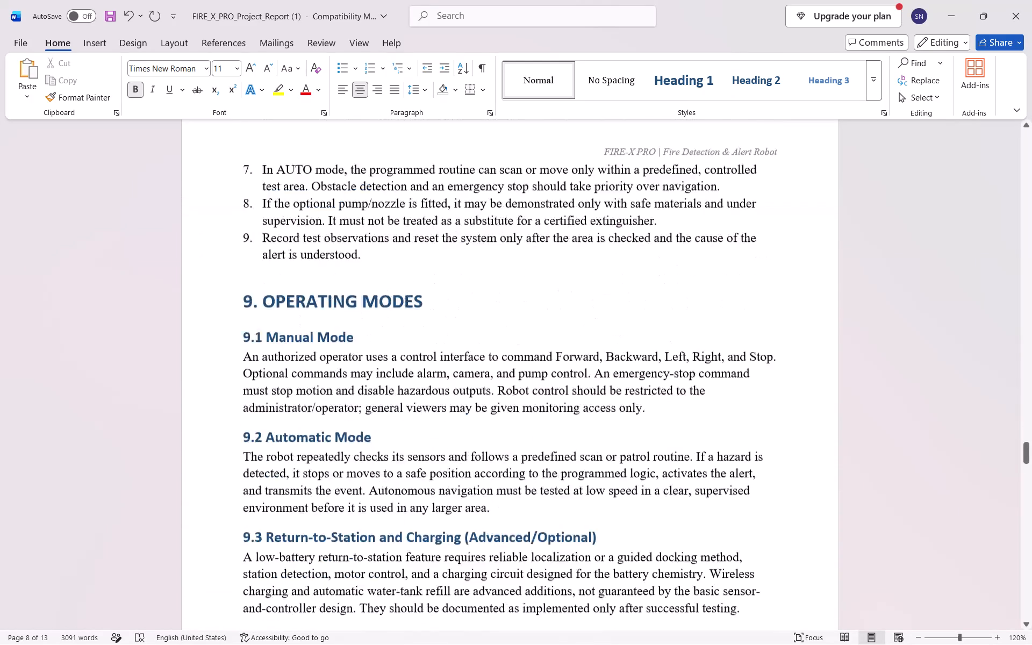
pyautogui.scroll(-3, 592, 453)
pyautogui.scroll(1, 592, 453)
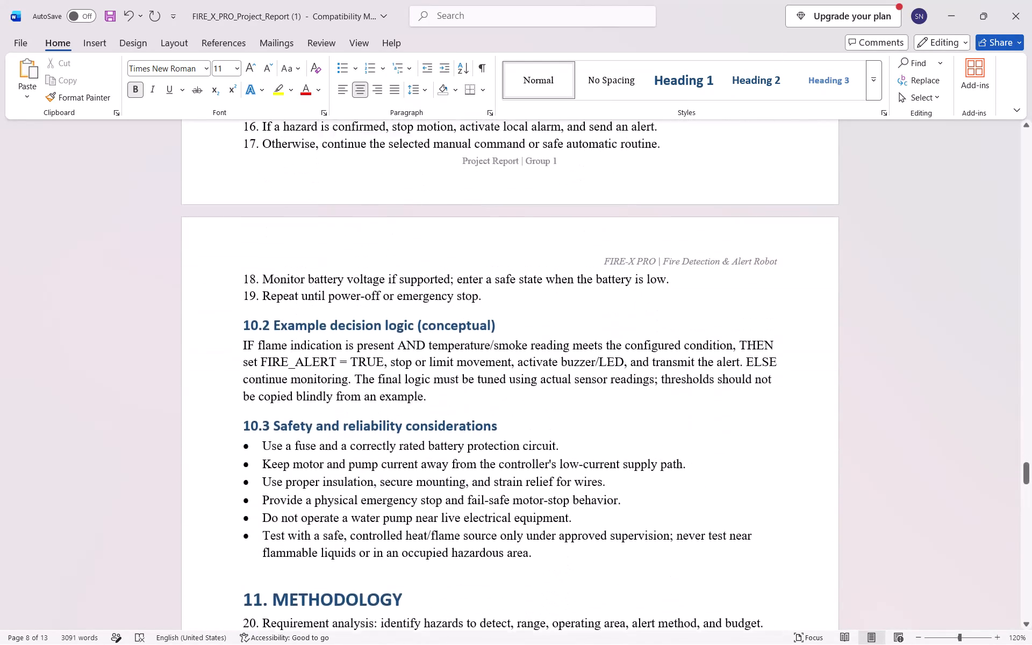
pyautogui.scroll(1, 592, 453)
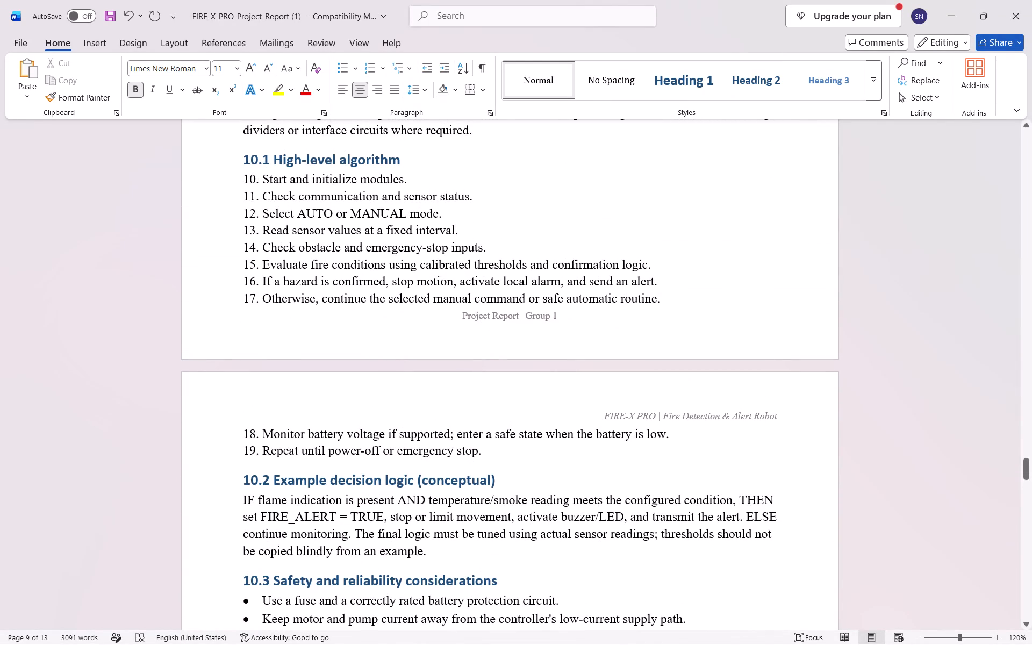
pyautogui.moveTo(496, 461); pyautogui.dragTo(249, 422)
pyautogui.scroll(2, 249, 422)
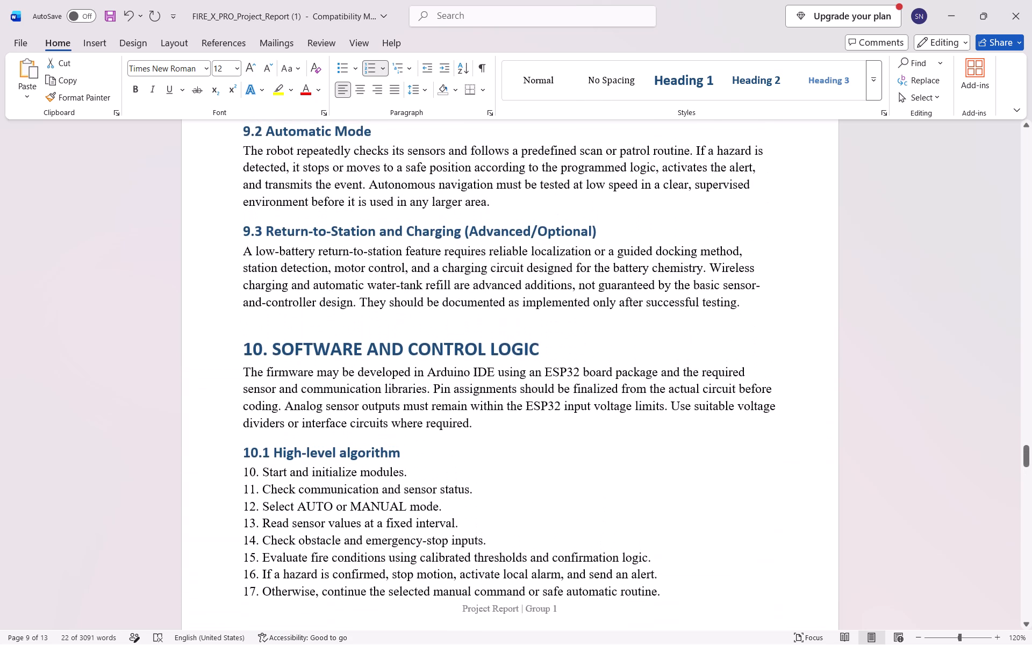
pyautogui.click(271, 331)
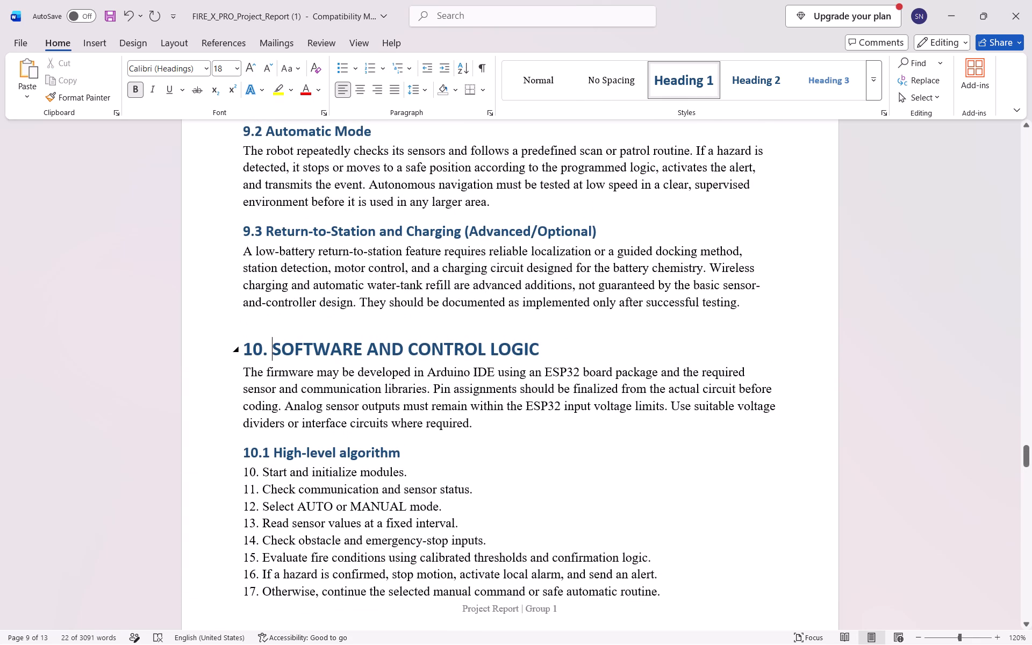
pyautogui.click(261, 325)
pyautogui.scroll(-2, 339, 437)
pyautogui.scroll(1, 359, 469)
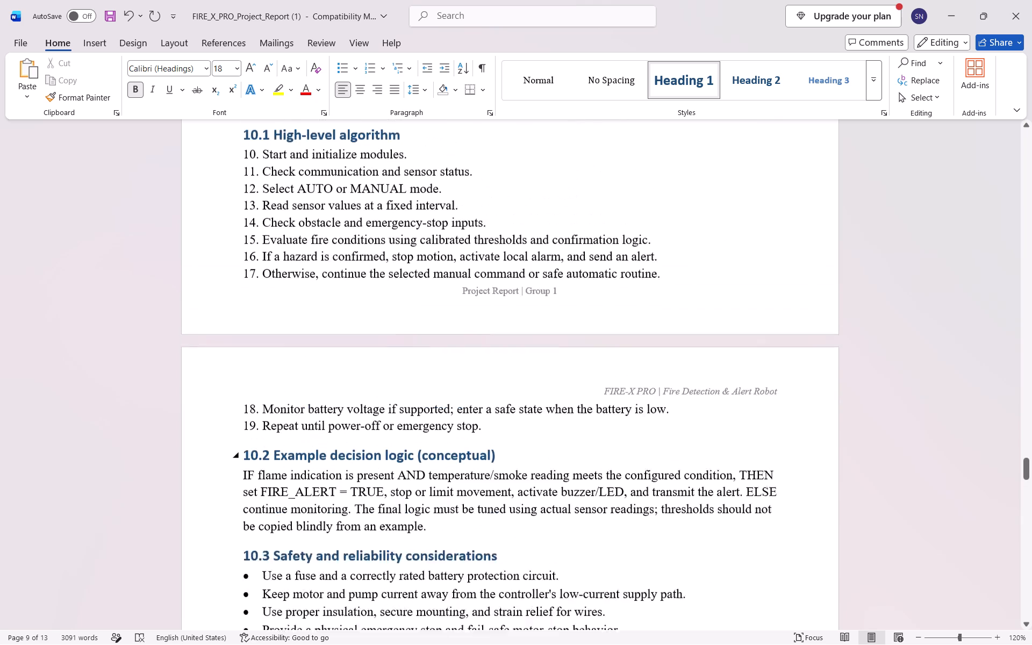
pyautogui.scroll(5, 359, 469)
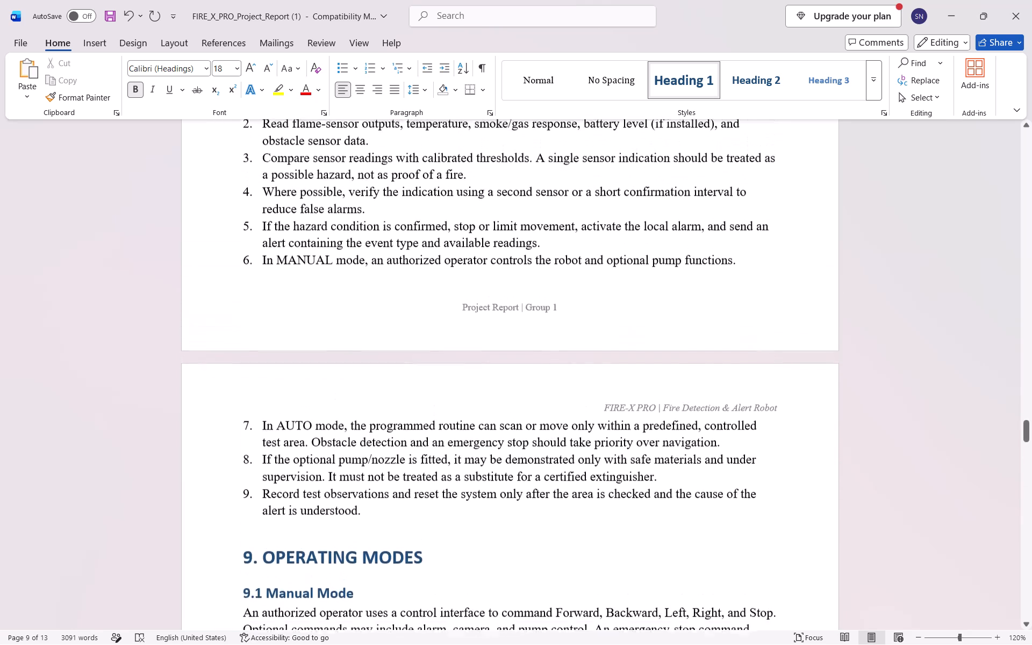
pyautogui.scroll(2, 359, 469)
pyautogui.scroll(3, 541, 365)
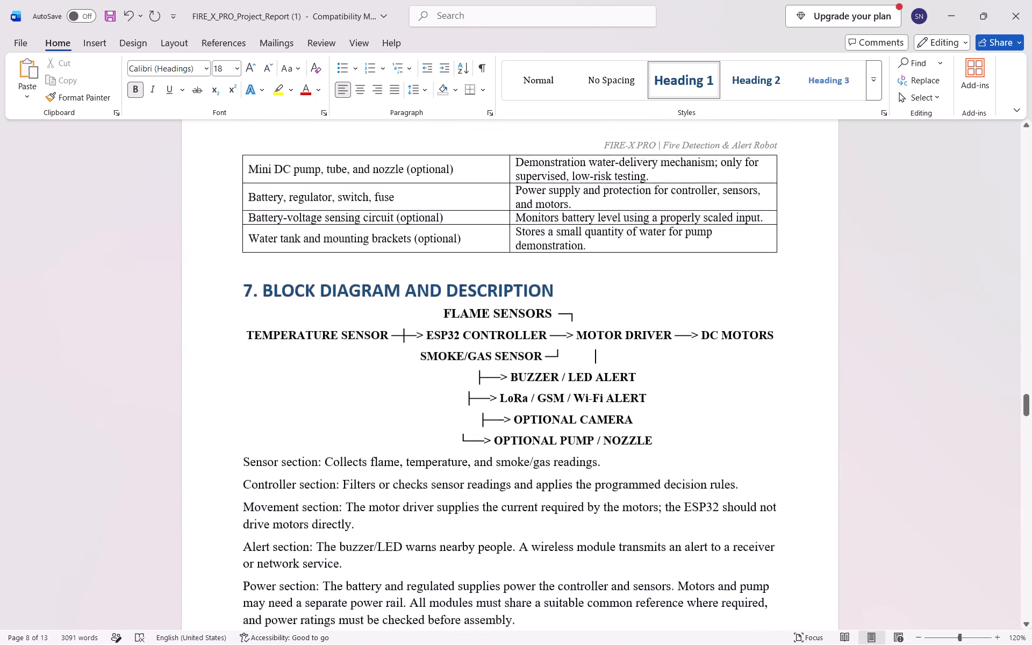
pyautogui.scroll(7, 541, 365)
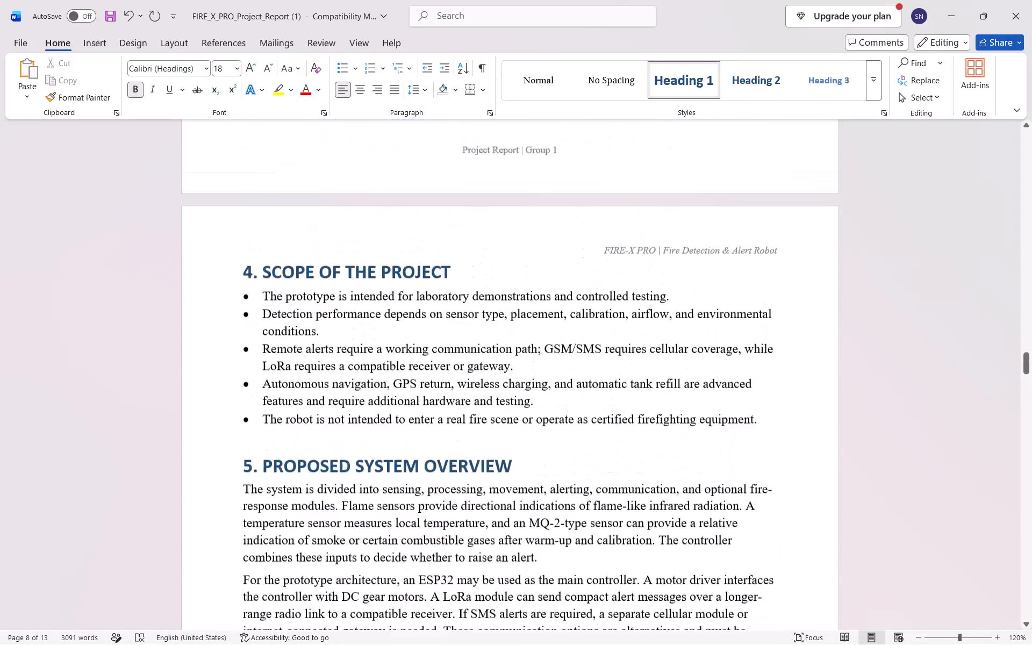
pyautogui.scroll(3, 541, 365)
# Delete all the bulleted entries under the 19. REFERENCES heading at the end of the report.
pyautogui.scroll(-8, 541, 365)
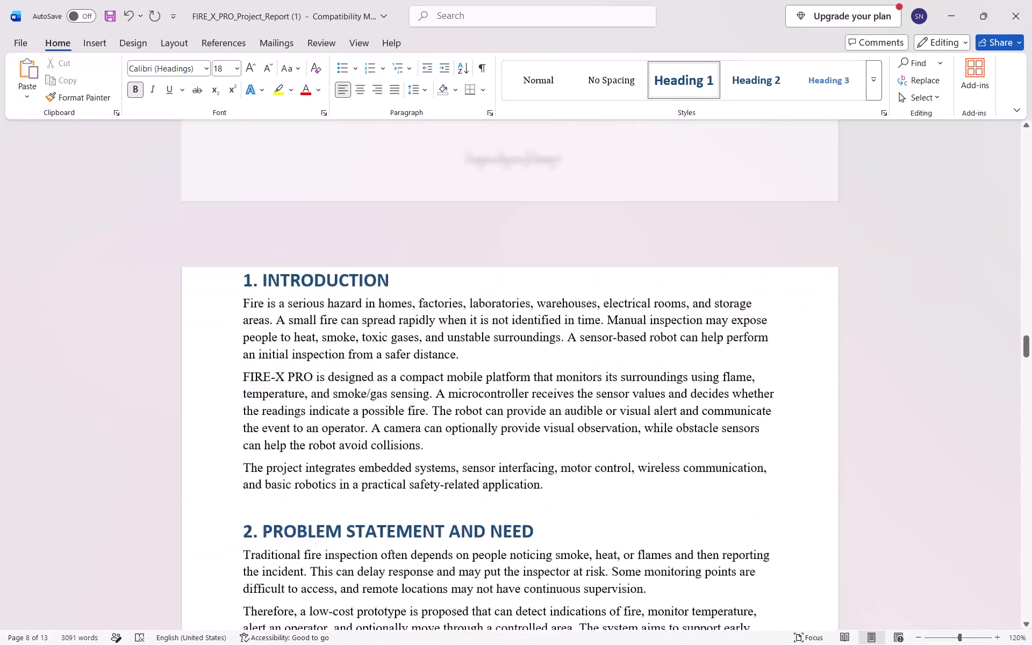
pyautogui.scroll(-6, 541, 365)
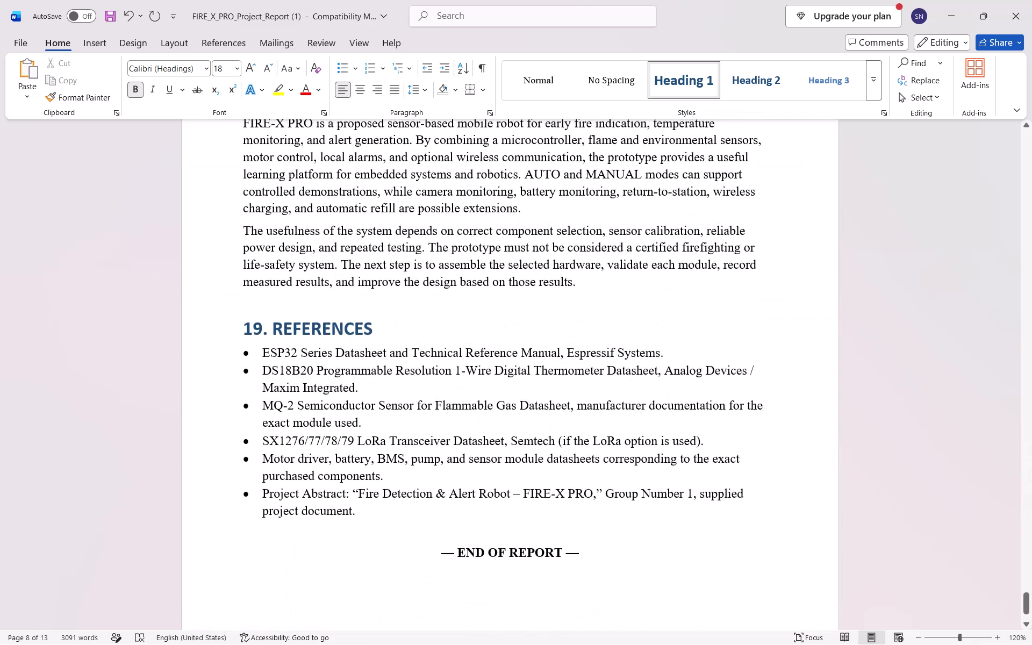
pyautogui.moveTo(397, 428); pyautogui.dragTo(259, 302)
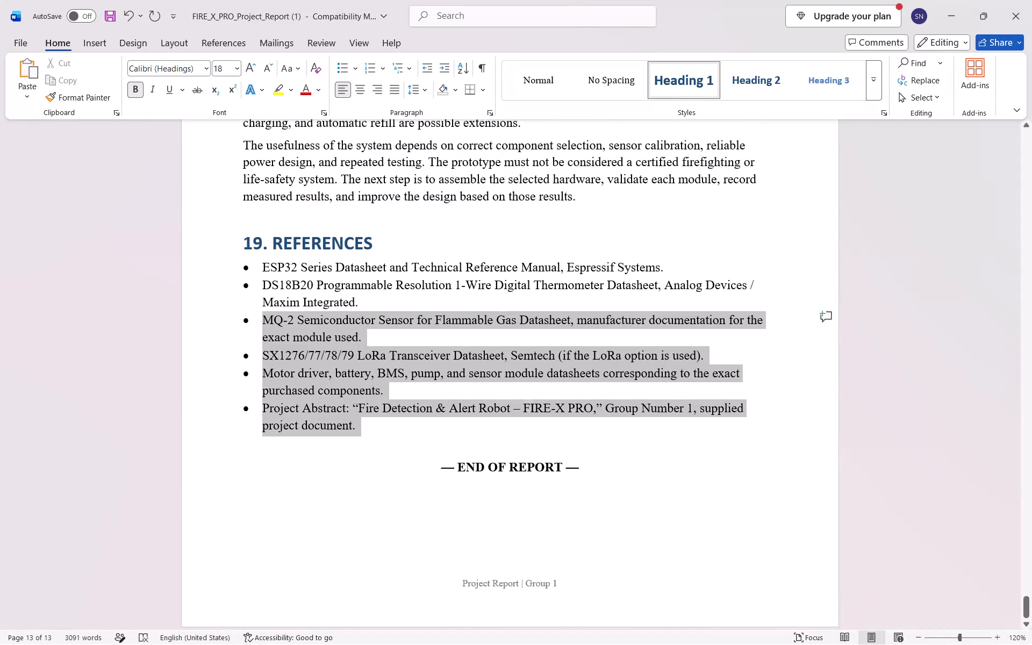
pyautogui.moveTo(259, 302); pyautogui.dragTo(254, 270)
pyautogui.press('BackSpace')
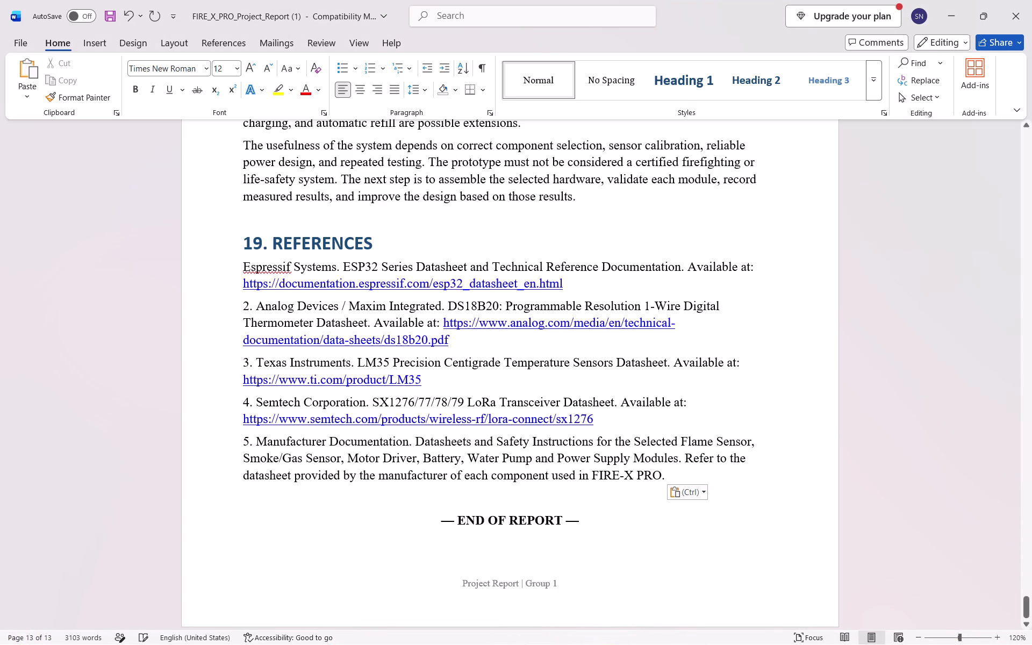
# Add the number "1." in front of the Espressif Systems reference.
pyautogui.click(243, 264)
pyautogui.write('1.')
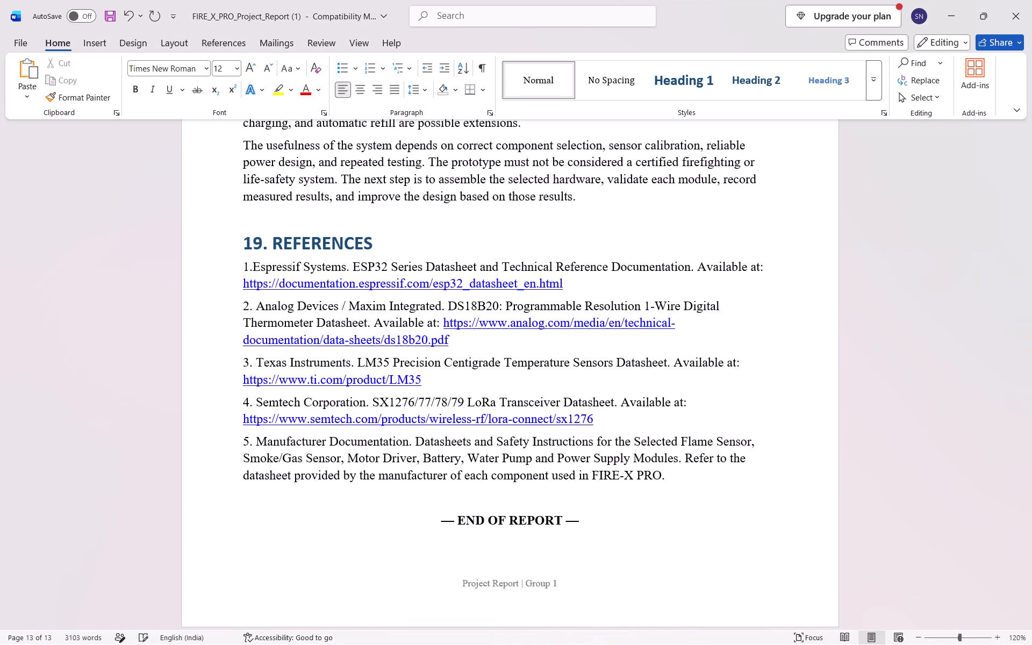
# Move the analog.com link of reference 2 onto its own line below "Available at:".
pyautogui.click(439, 321)
pyautogui.press('Return')
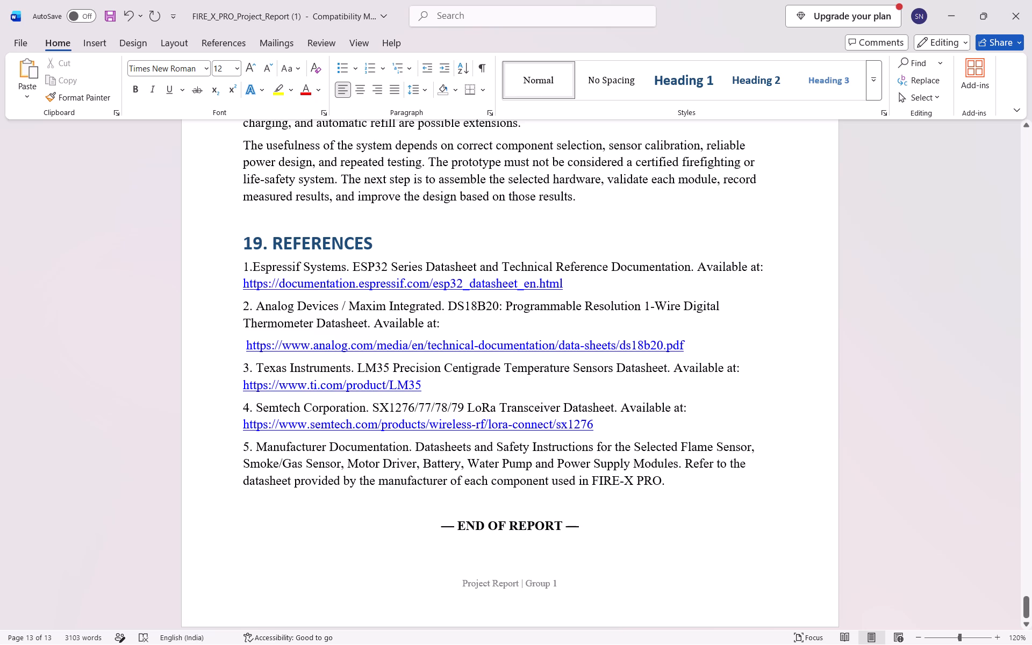
pyautogui.scroll(2, 427, 329)
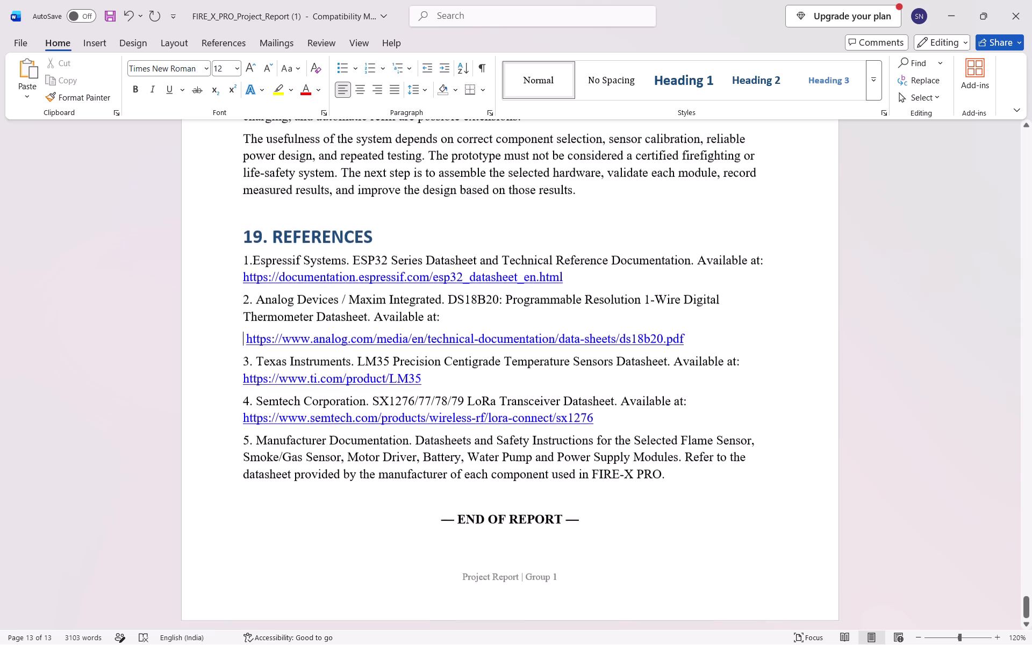
# Delete the Note paragraph about GSM/SMS and wireless charging costs below the estimated budget table.
pyautogui.scroll(3, 427, 329)
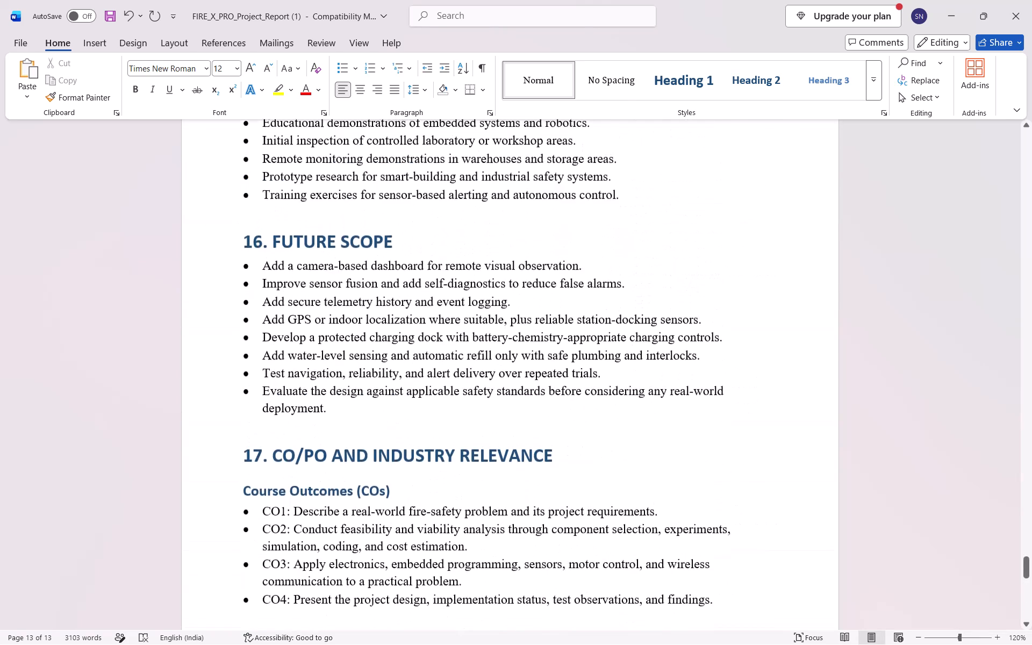
pyautogui.scroll(3, 427, 329)
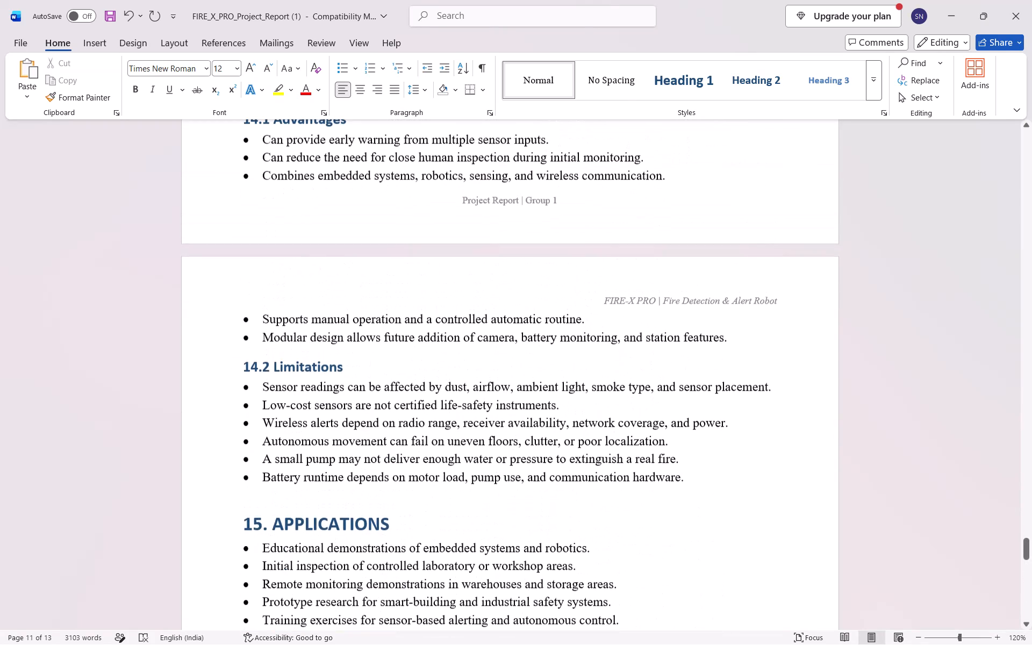
pyautogui.scroll(2, 744, 353)
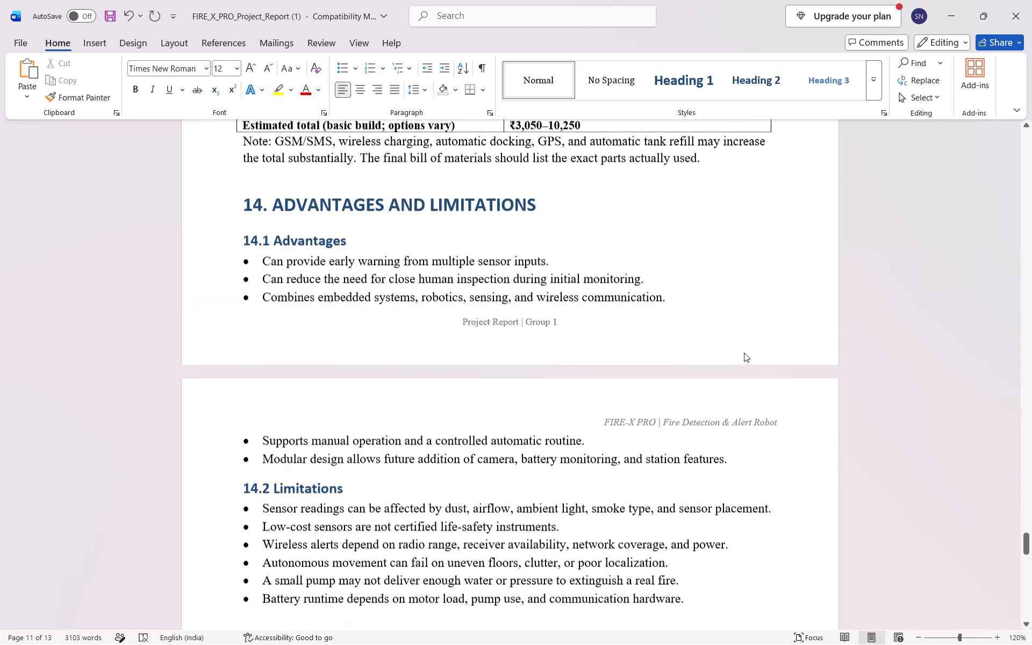
pyautogui.scroll(1, 636, 379)
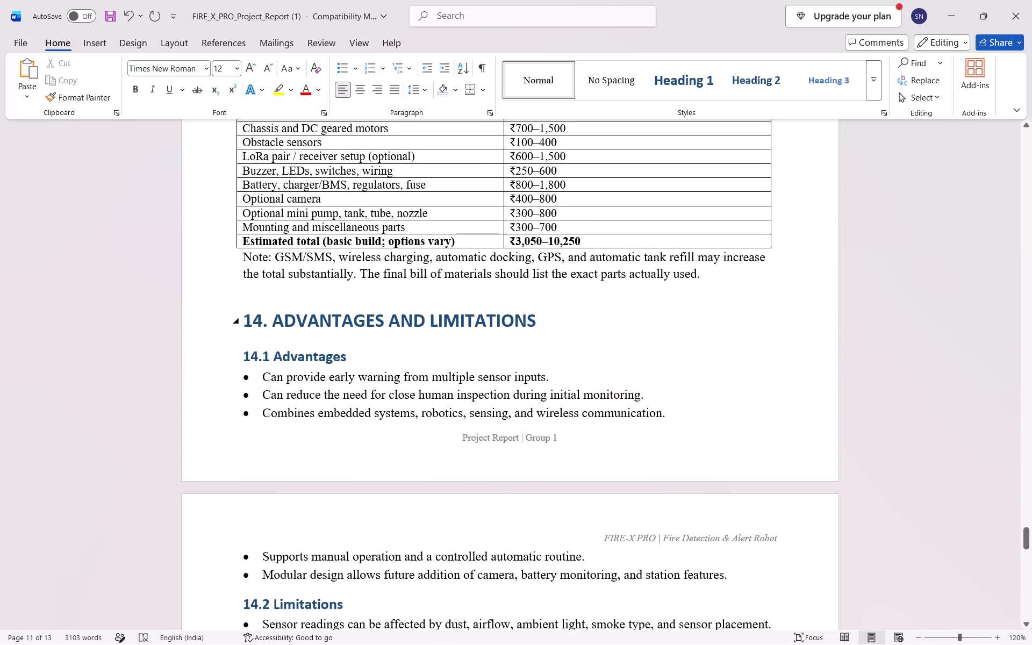
pyautogui.scroll(1, 418, 331)
pyautogui.moveTo(751, 312); pyautogui.dragTo(307, 271)
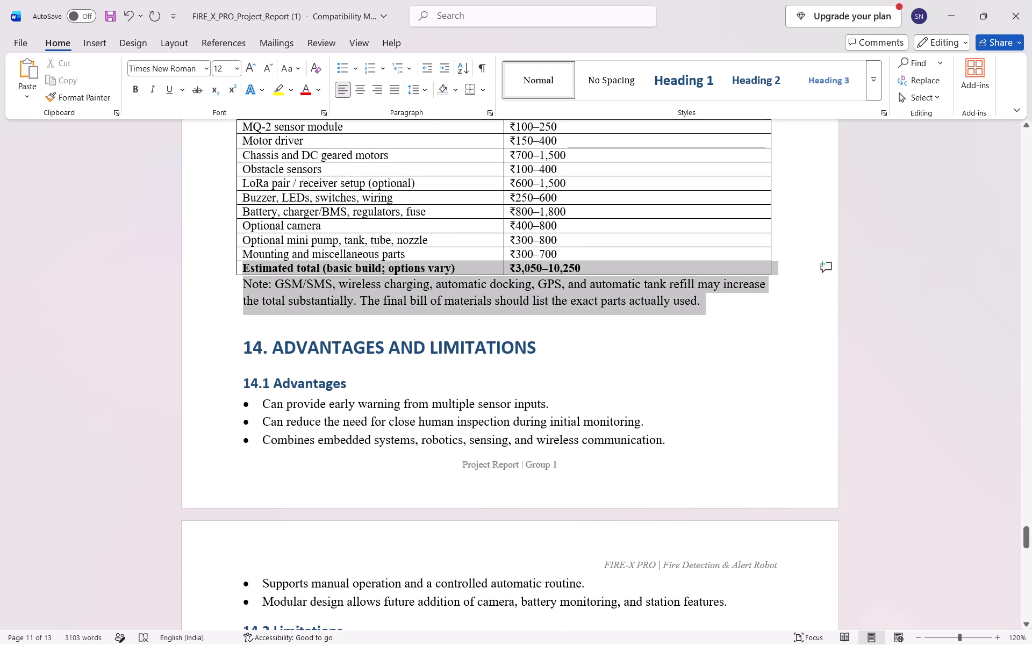
pyautogui.moveTo(307, 271); pyautogui.dragTo(235, 290)
pyautogui.press('BackSpace')
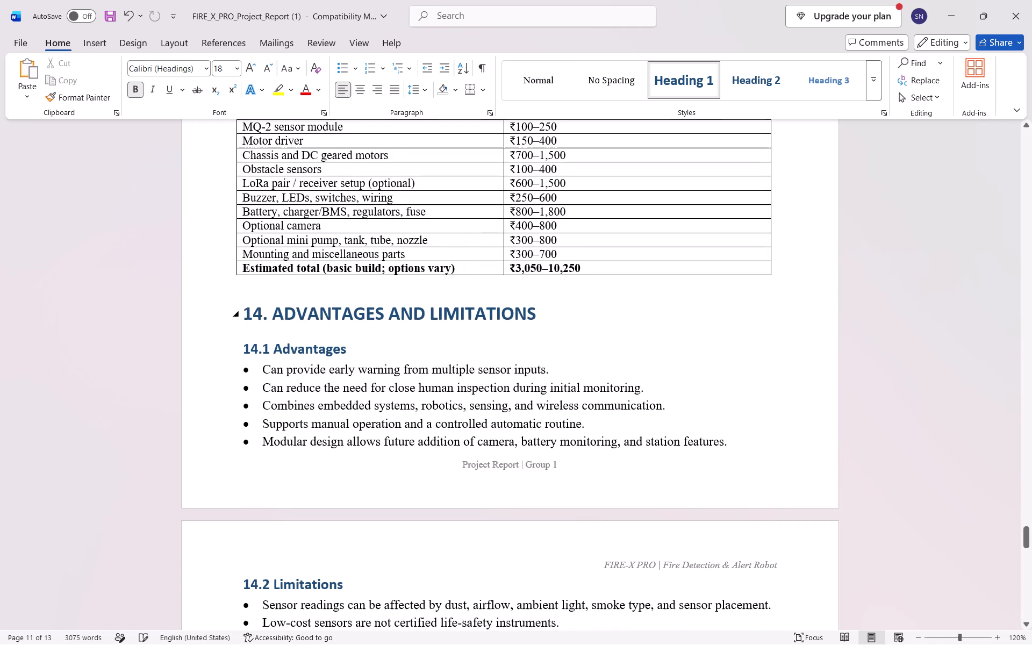
# Increase the font size of the entire table under 13. ESTIMATED BUDGET to 12.
pyautogui.scroll(1, 251, 318)
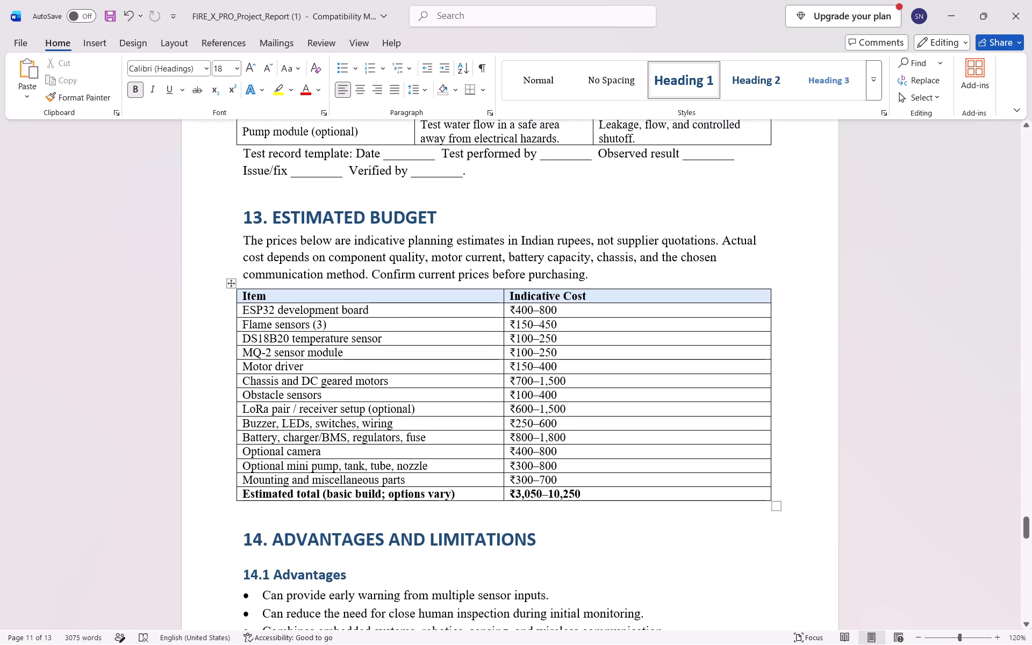
pyautogui.click(233, 281)
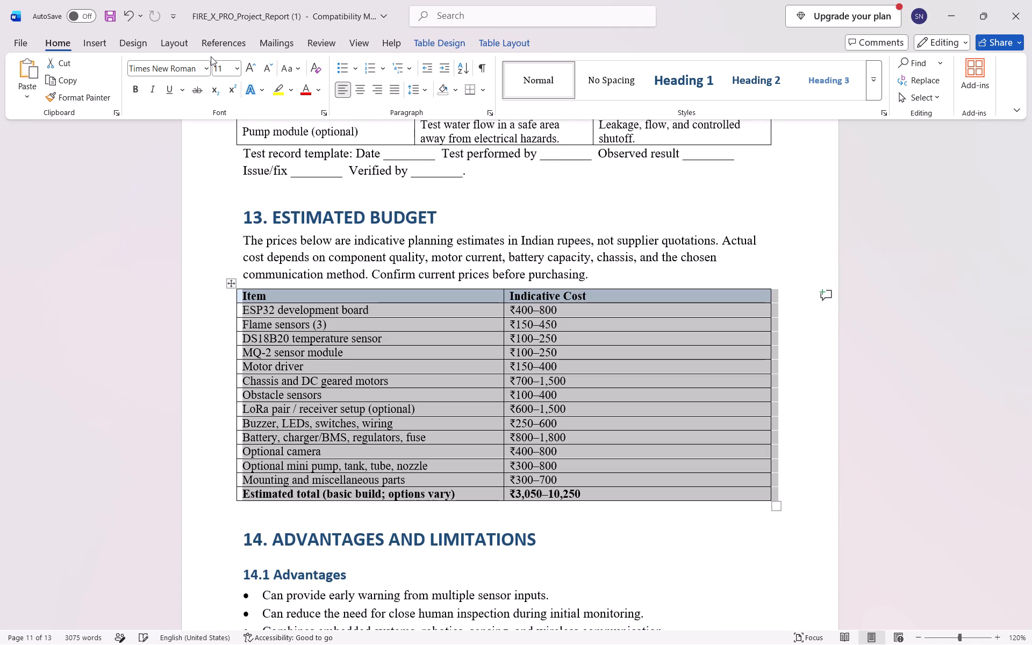
pyautogui.click(249, 64)
# Widen the estimated budget table slightly by extending its right edge toward the page margin.
pyautogui.scroll(-1, 425, 356)
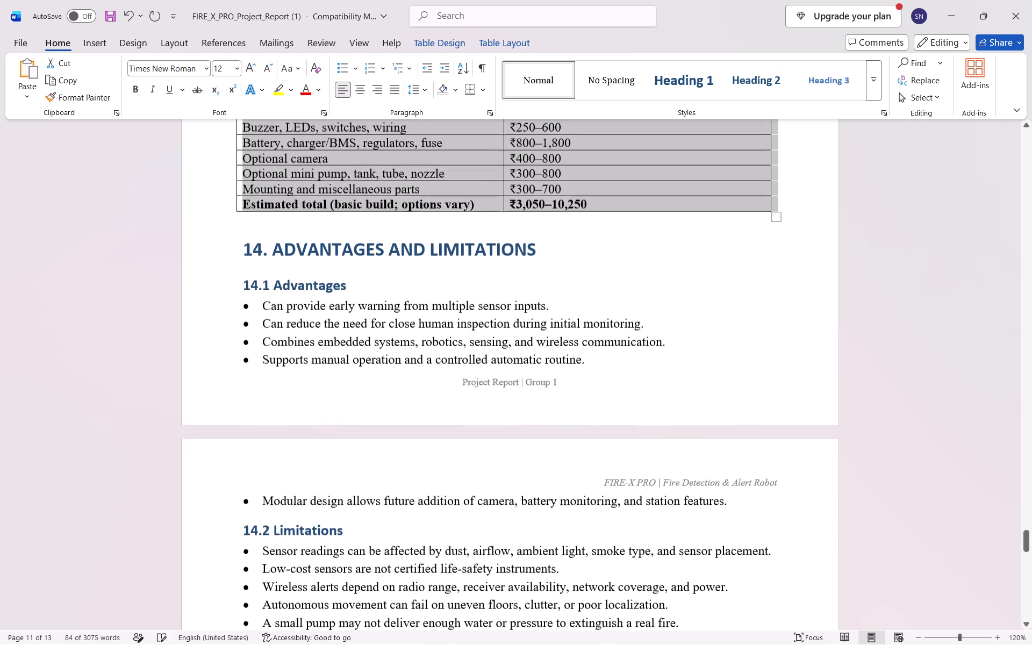
pyautogui.scroll(-1, 425, 356)
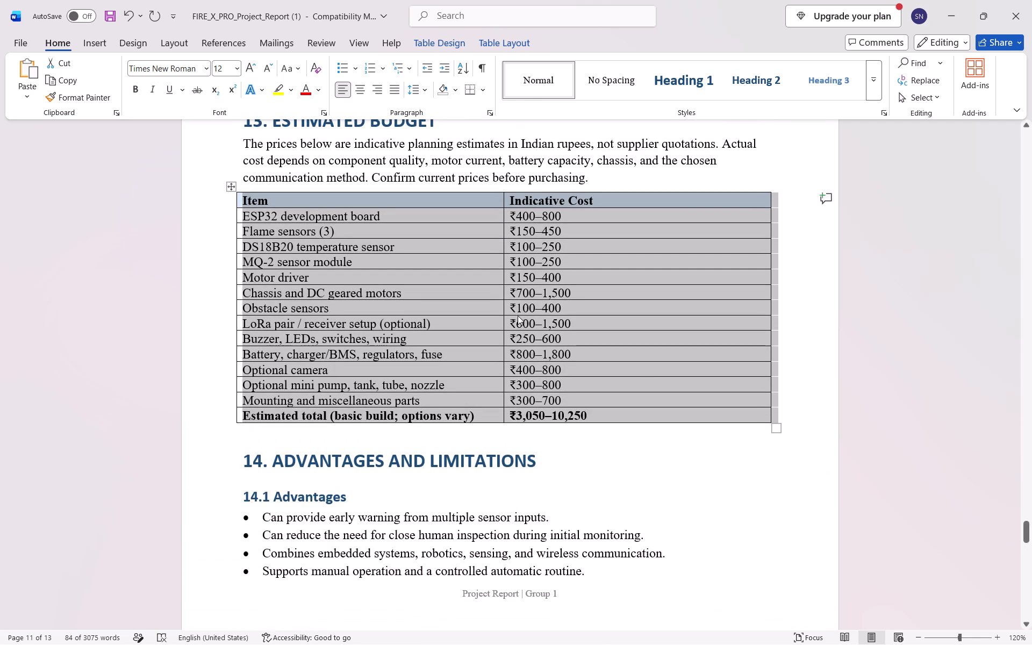
pyautogui.moveTo(775, 428); pyautogui.dragTo(784, 403)
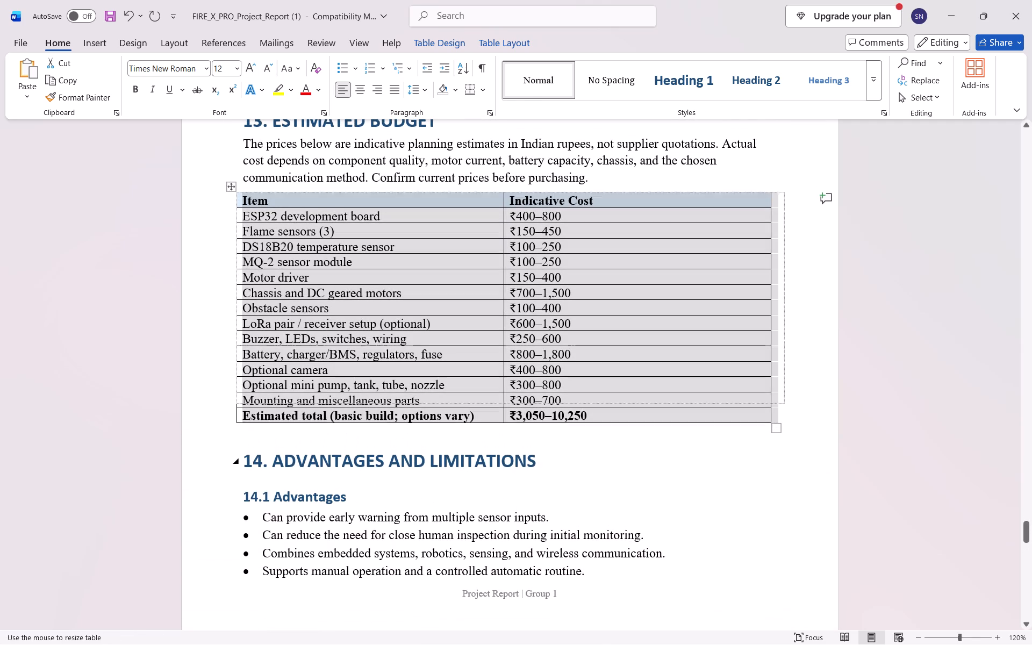
pyautogui.moveTo(784, 403); pyautogui.dragTo(786, 403)
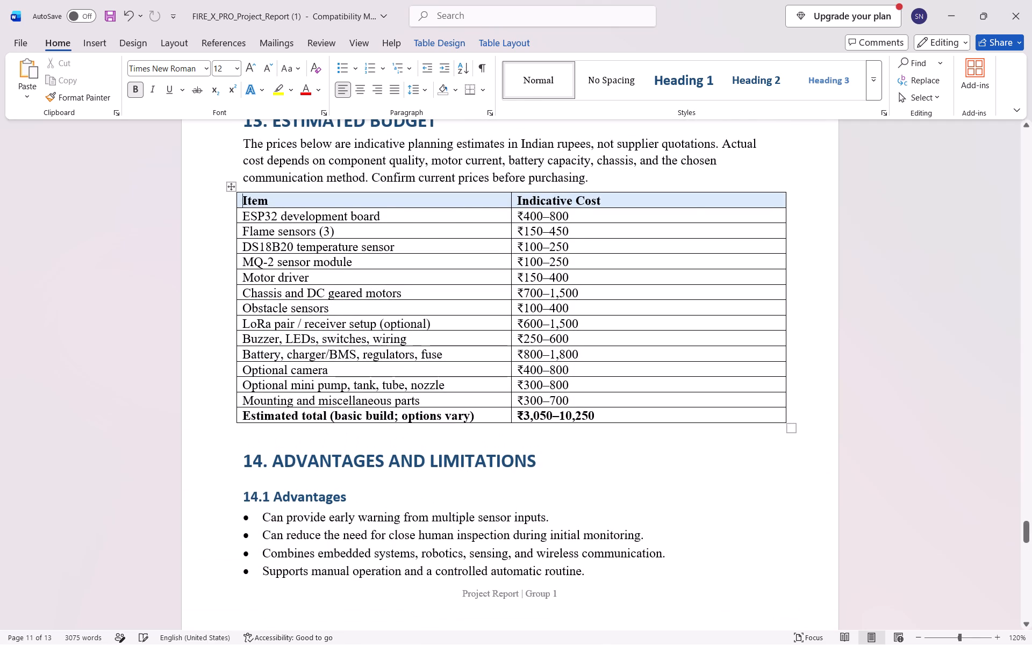
# Delete the two-line "Test record template" paragraph between the testing table and the 13. ESTIMATED BUDGET heading.
pyautogui.scroll(2, 498, 355)
pyautogui.scroll(1, 402, 309)
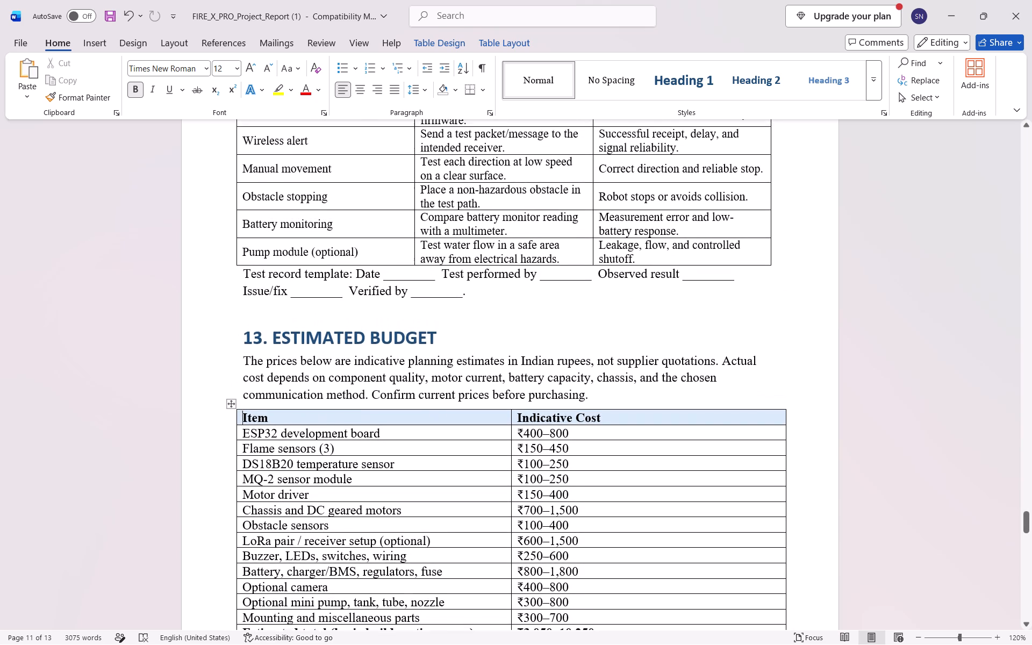
pyautogui.scroll(1, 402, 309)
pyautogui.moveTo(505, 434); pyautogui.dragTo(267, 384)
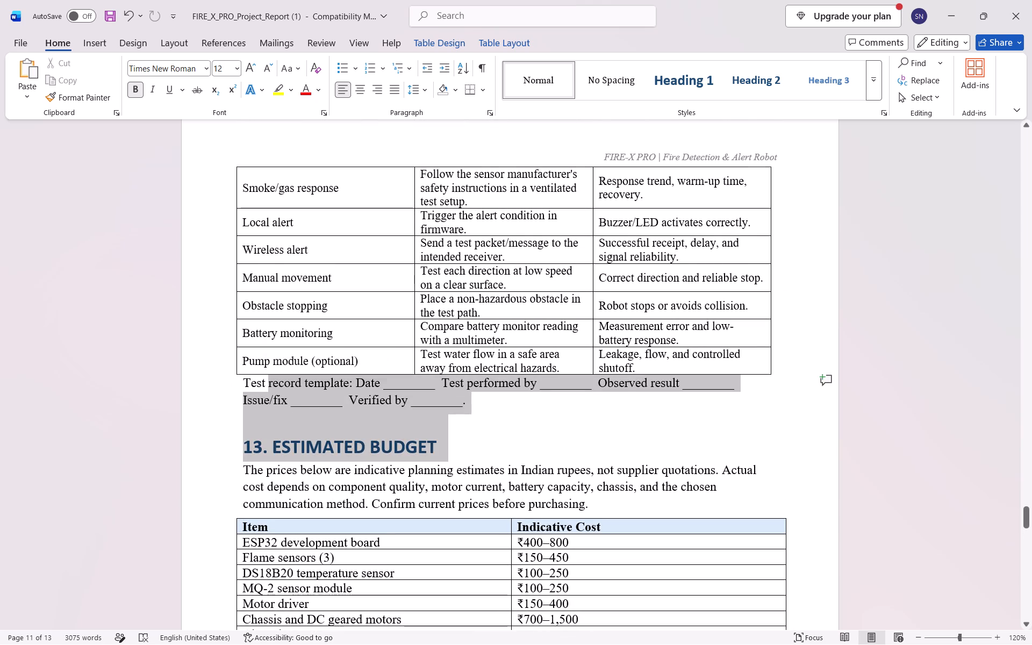
pyautogui.click(442, 411)
pyautogui.moveTo(473, 407); pyautogui.dragTo(290, 388)
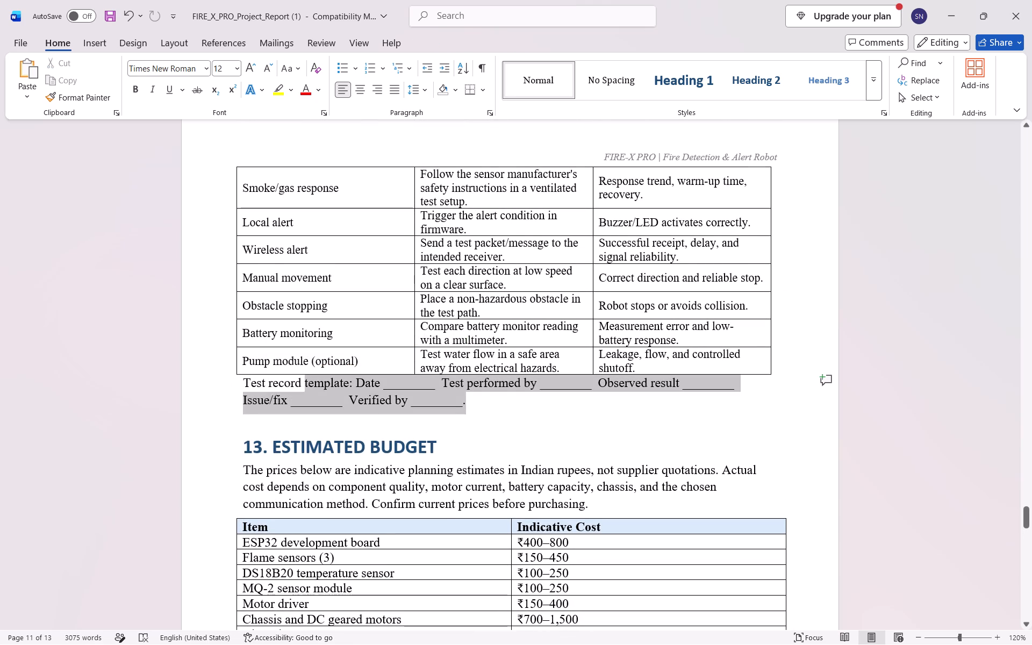
pyautogui.moveTo(290, 388); pyautogui.dragTo(238, 381)
pyautogui.press('BackSpace')
# Insert an empty line before the Program Outcomes (POs) heading in section 17 to push it onto the next page.
pyautogui.scroll(-1, 238, 381)
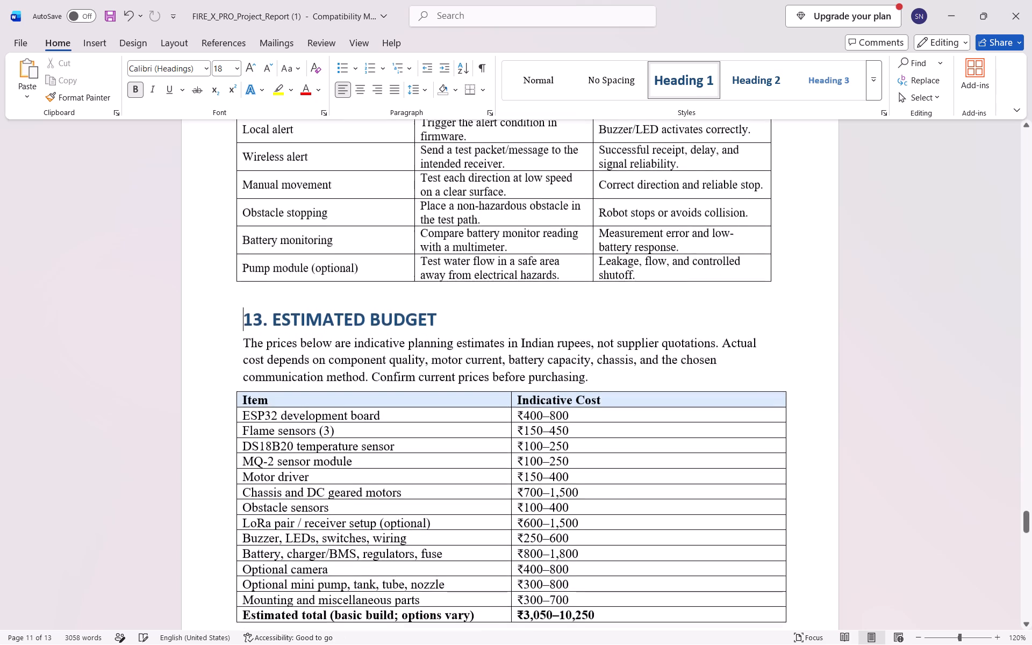
pyautogui.scroll(-3, 238, 381)
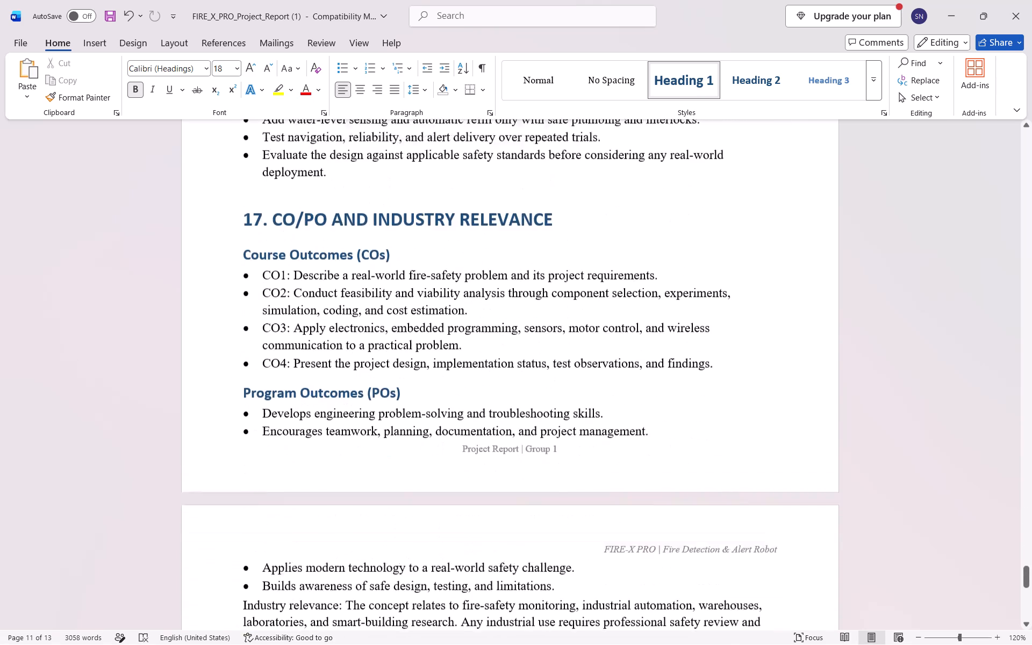
pyautogui.scroll(-2, 238, 381)
pyautogui.hscroll(1, 238, 381)
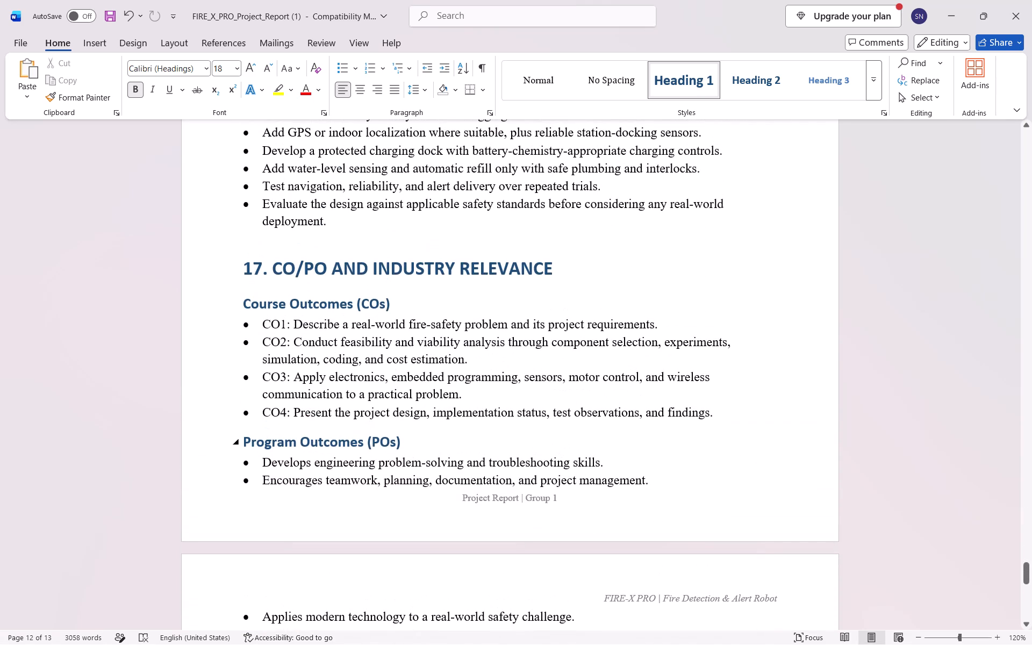
pyautogui.click(250, 436)
pyautogui.press('Left')
pyautogui.press('Return')
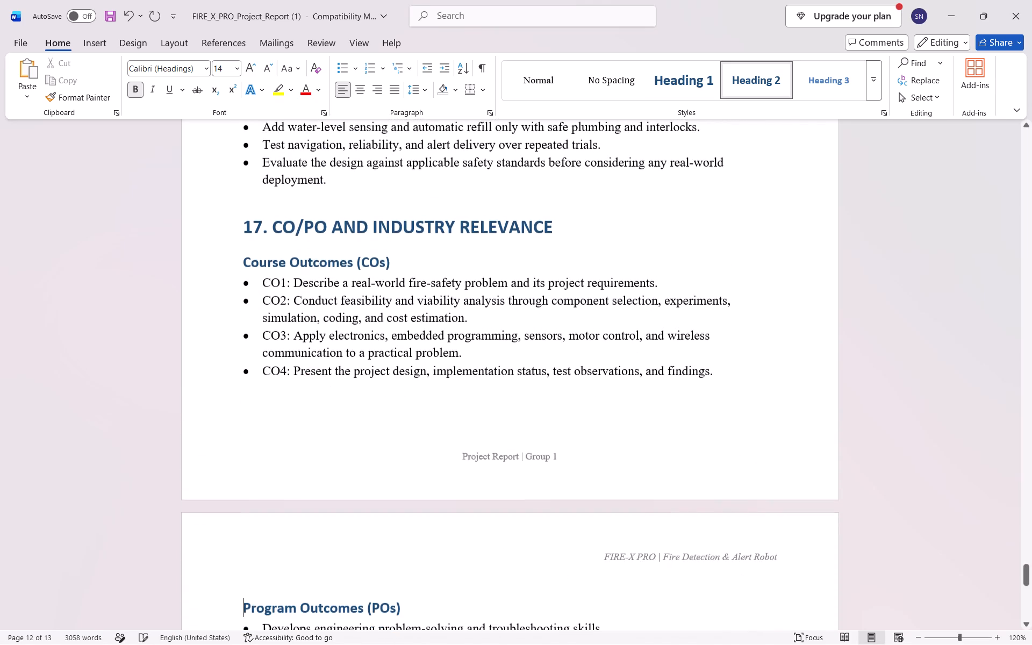
# Add a box page border to the whole document with a thick-and-thin double line style, 2 ¼ pt wide.
pyautogui.scroll(-3, 250, 436)
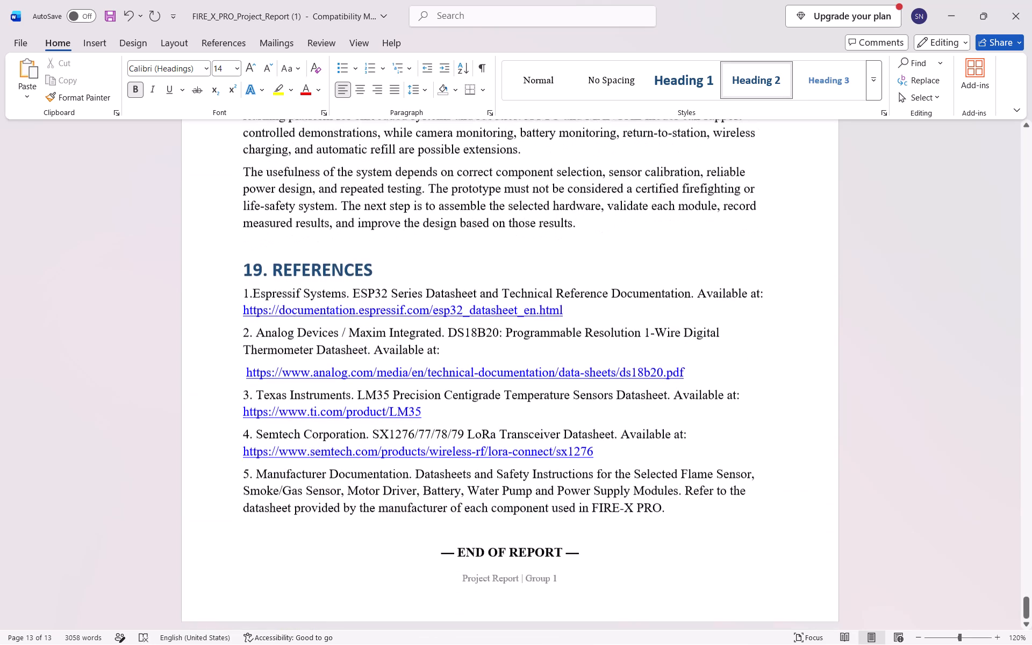
pyautogui.scroll(-2, 250, 436)
pyautogui.scroll(20, 250, 436)
pyautogui.scroll(3, 250, 436)
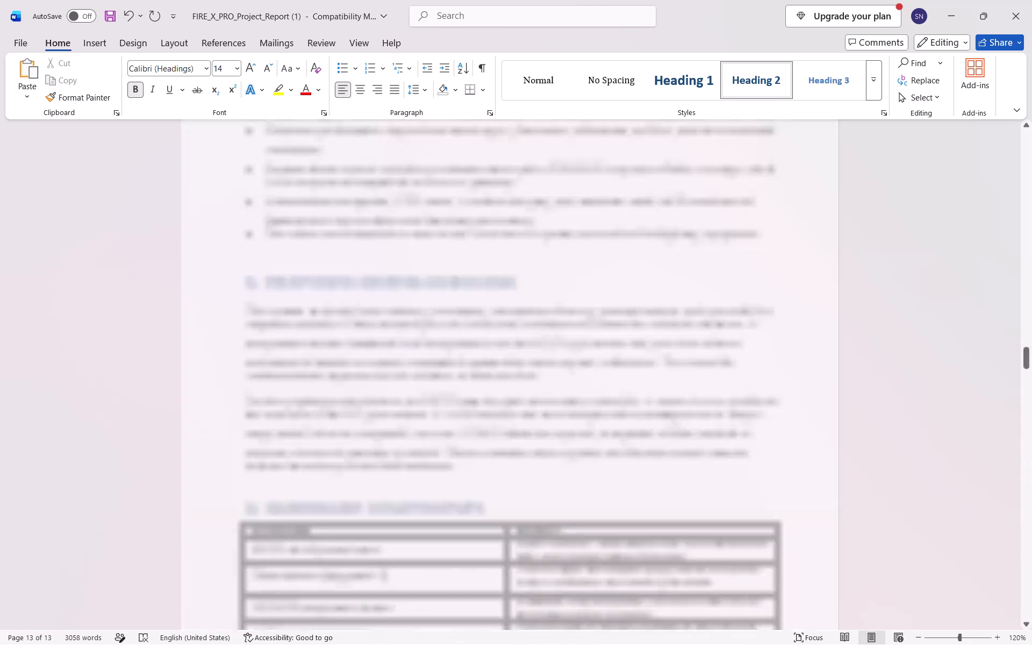
pyautogui.scroll(-3, 250, 436)
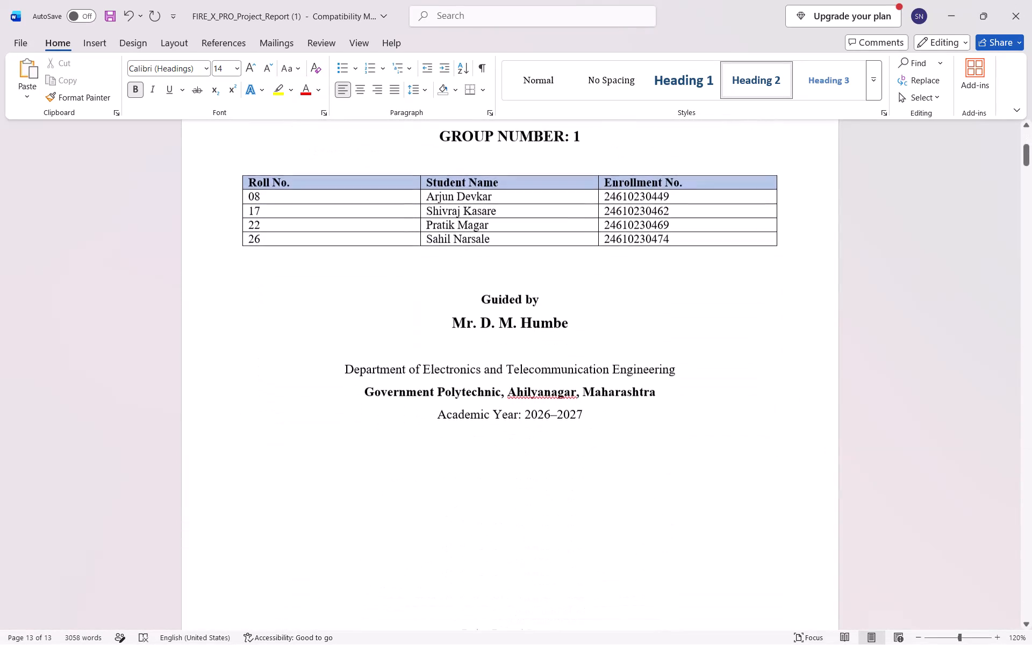
pyautogui.scroll(-4, 314, 504)
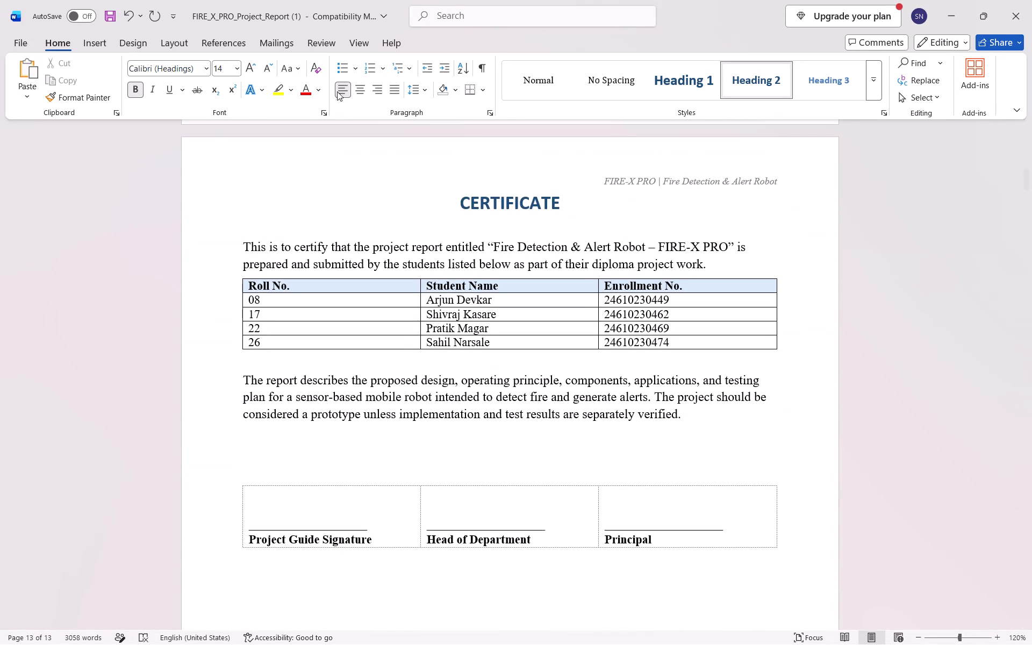
pyautogui.click(129, 42)
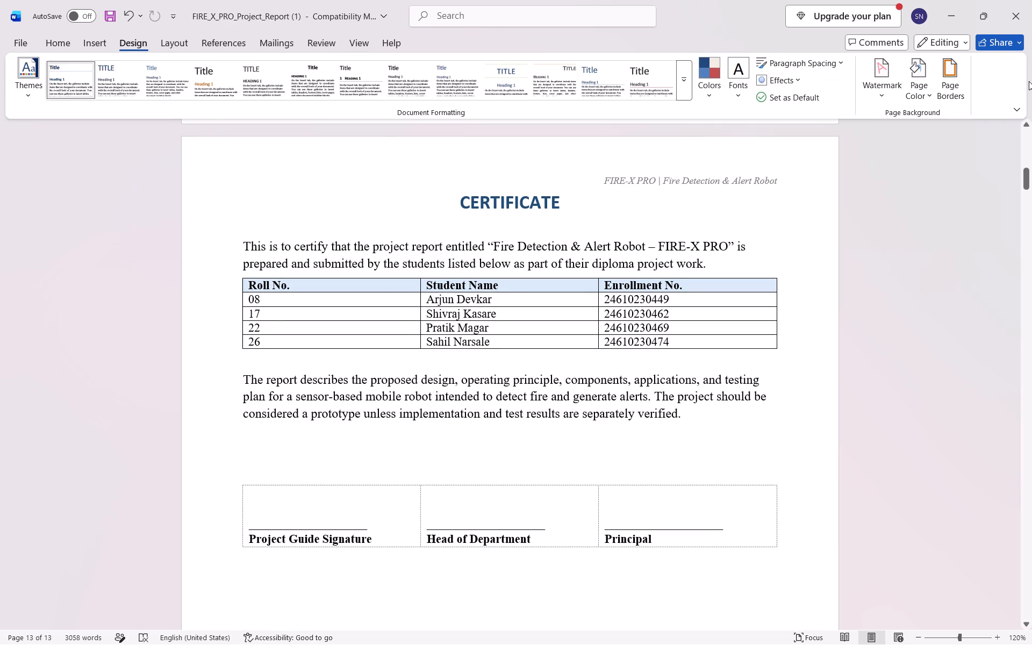
pyautogui.click(963, 76)
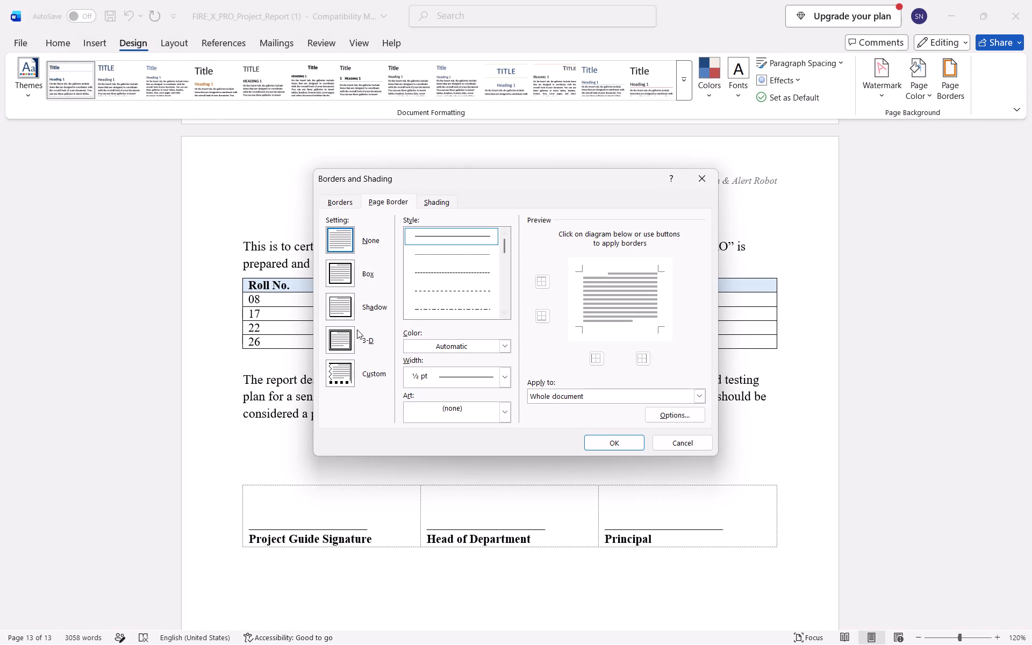
pyautogui.click(352, 274)
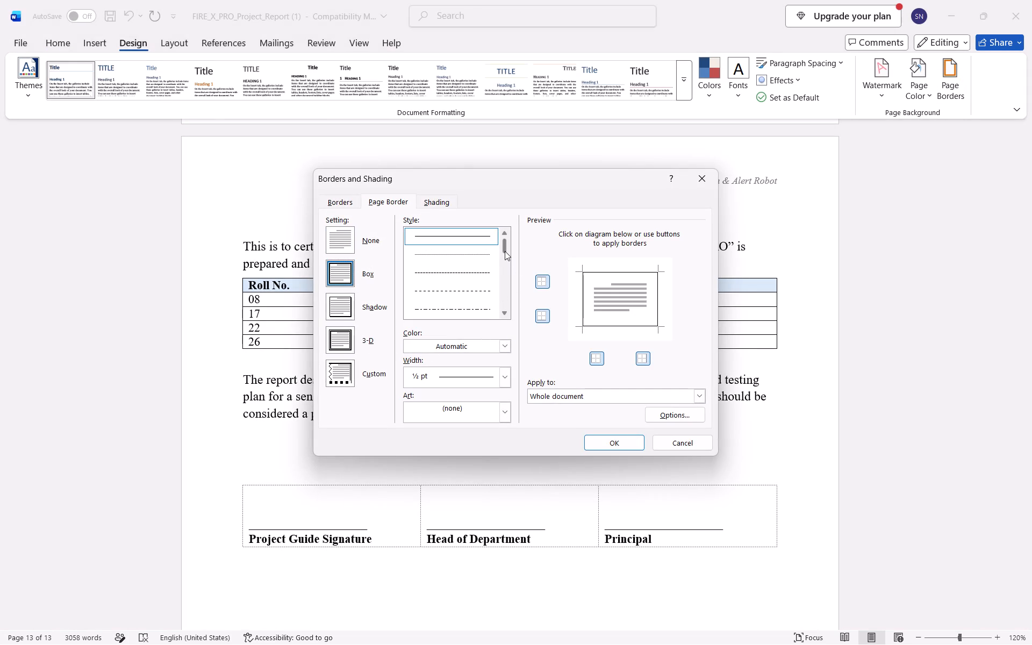
pyautogui.moveTo(505, 251); pyautogui.dragTo(511, 271)
pyautogui.click(464, 255)
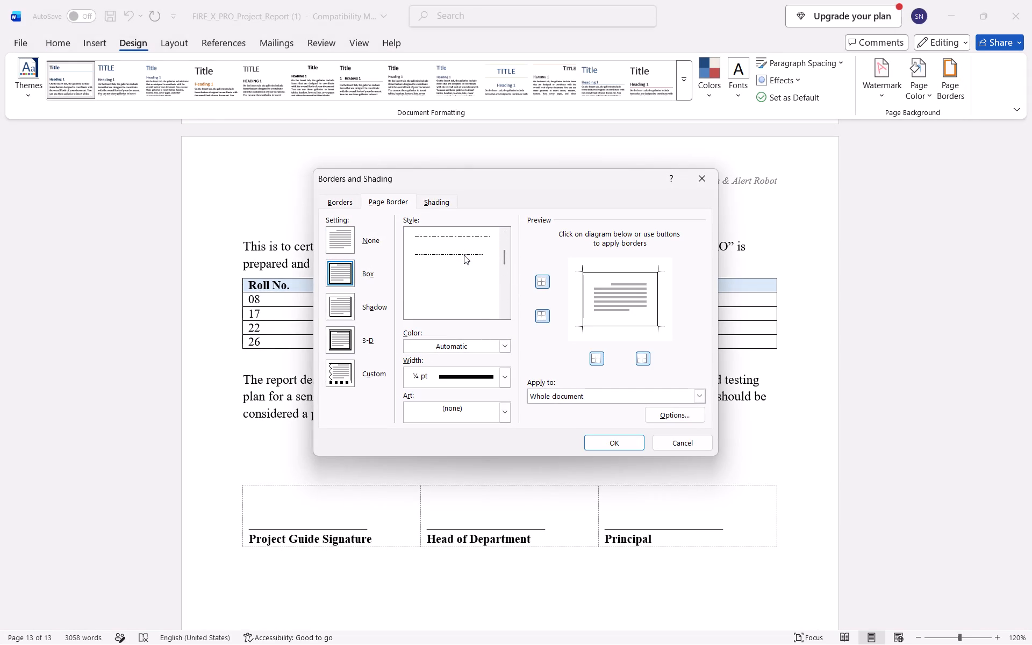
pyautogui.click(493, 378)
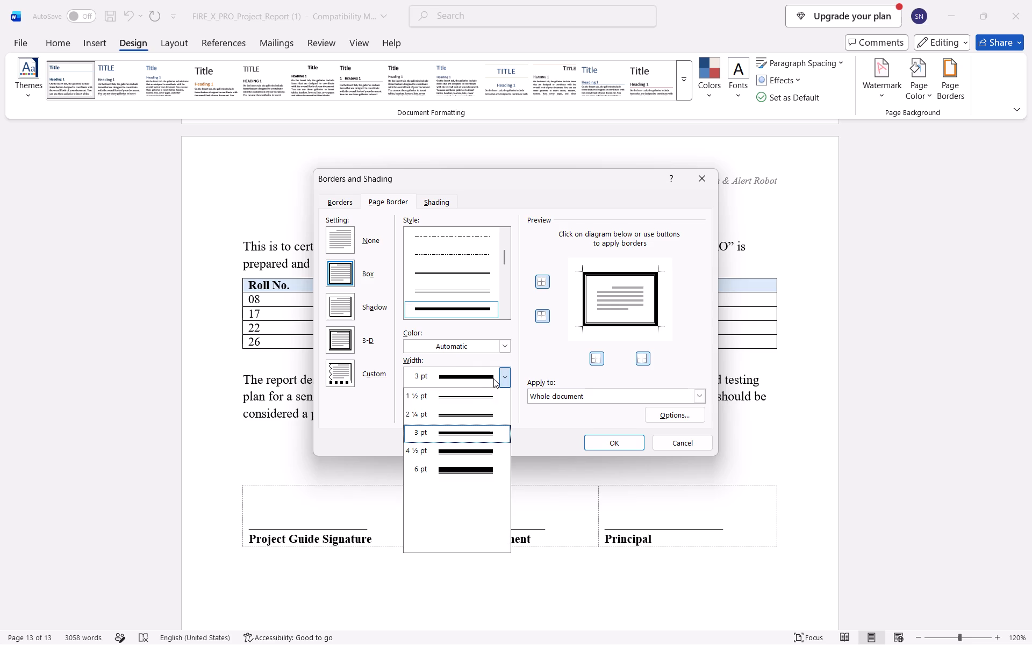
pyautogui.click(468, 412)
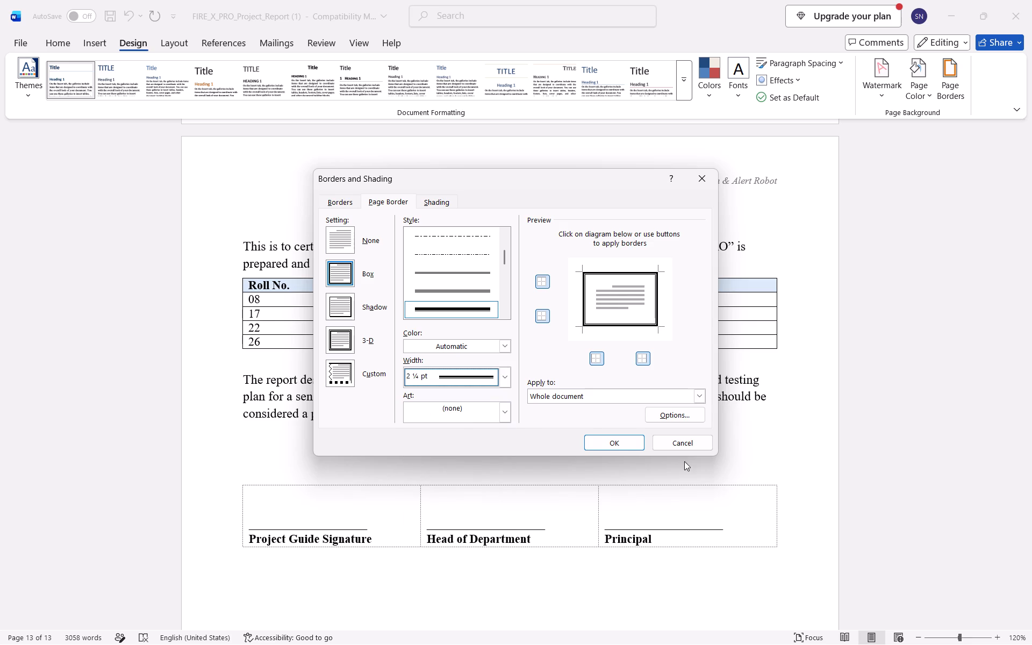
pyautogui.click(612, 445)
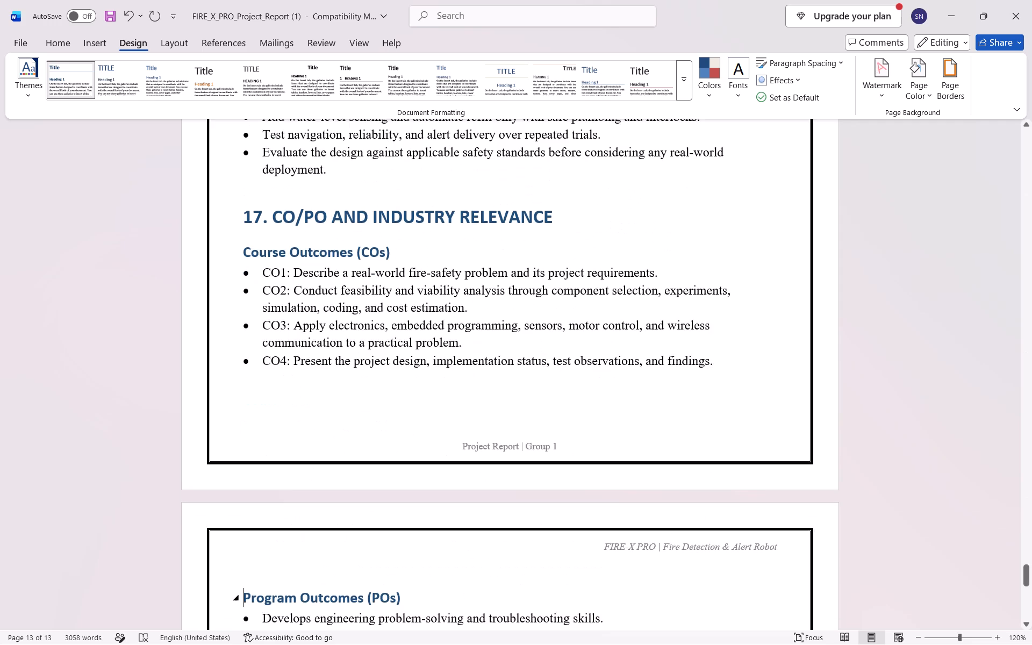
pyautogui.scroll(-4, 596, 587)
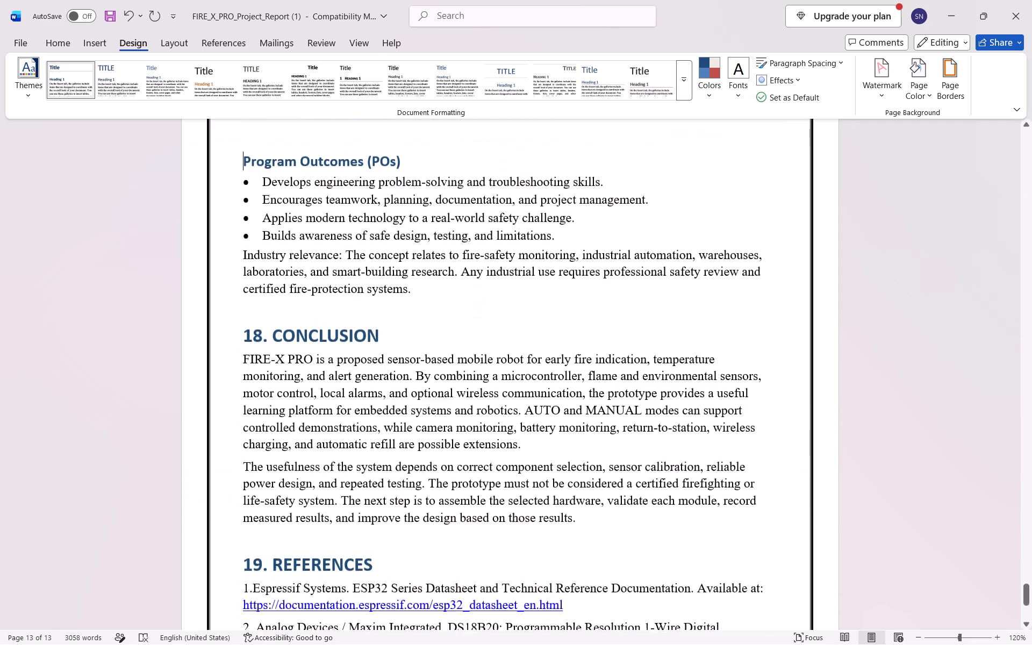
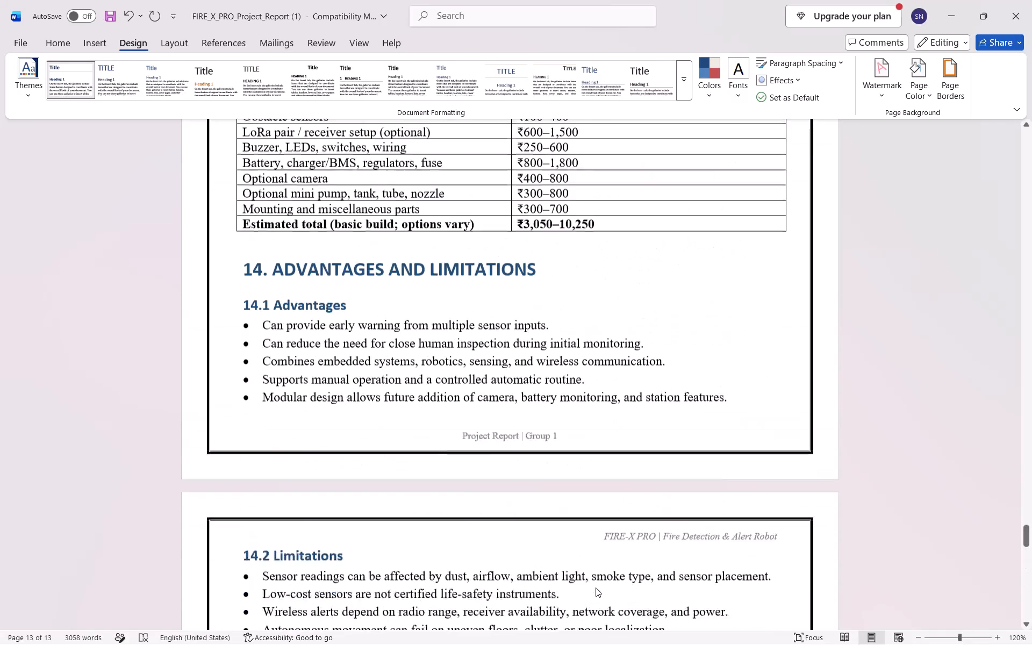
# Review the page borders from the advantages section back to the front matter and check the report's print preview.
pyautogui.scroll(7, 596, 587)
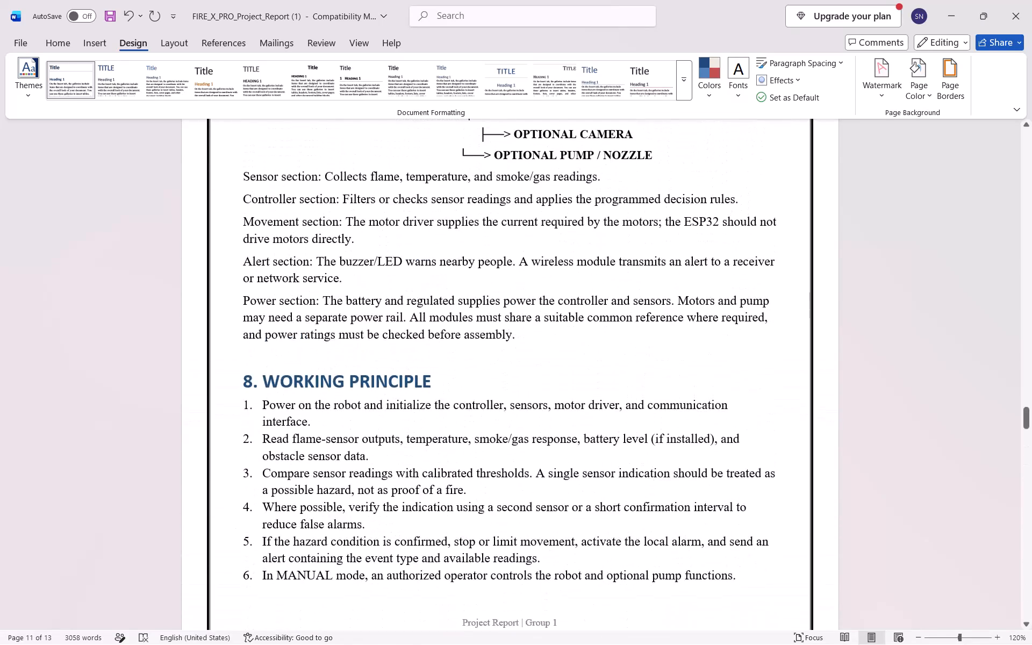
pyautogui.scroll(12, 596, 587)
pyautogui.scroll(-1, 596, 587)
pyautogui.scroll(1, 596, 587)
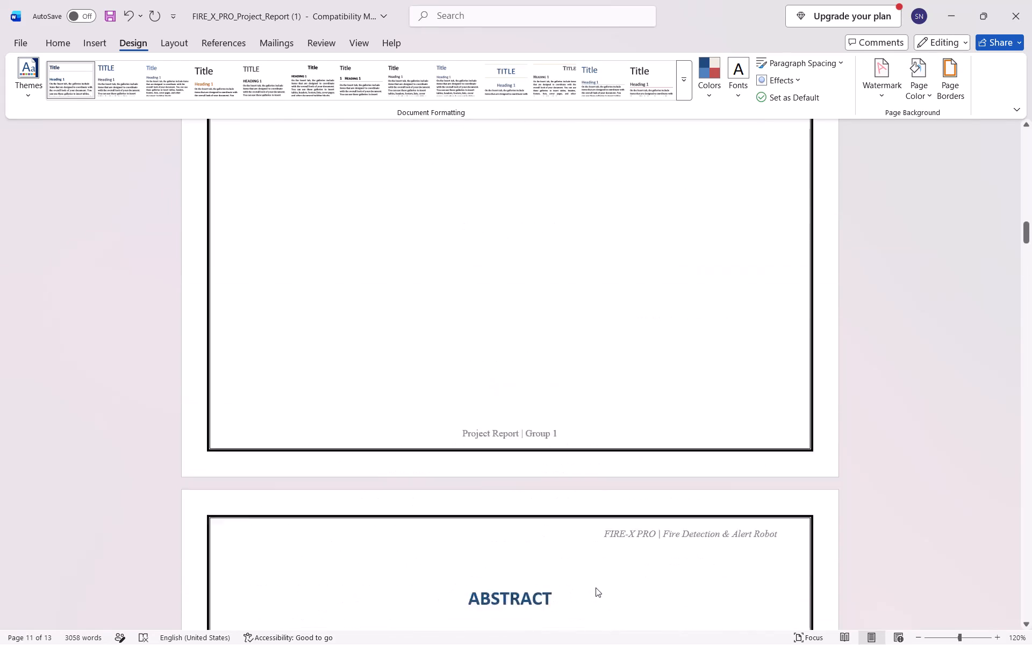
pyautogui.scroll(2, 596, 587)
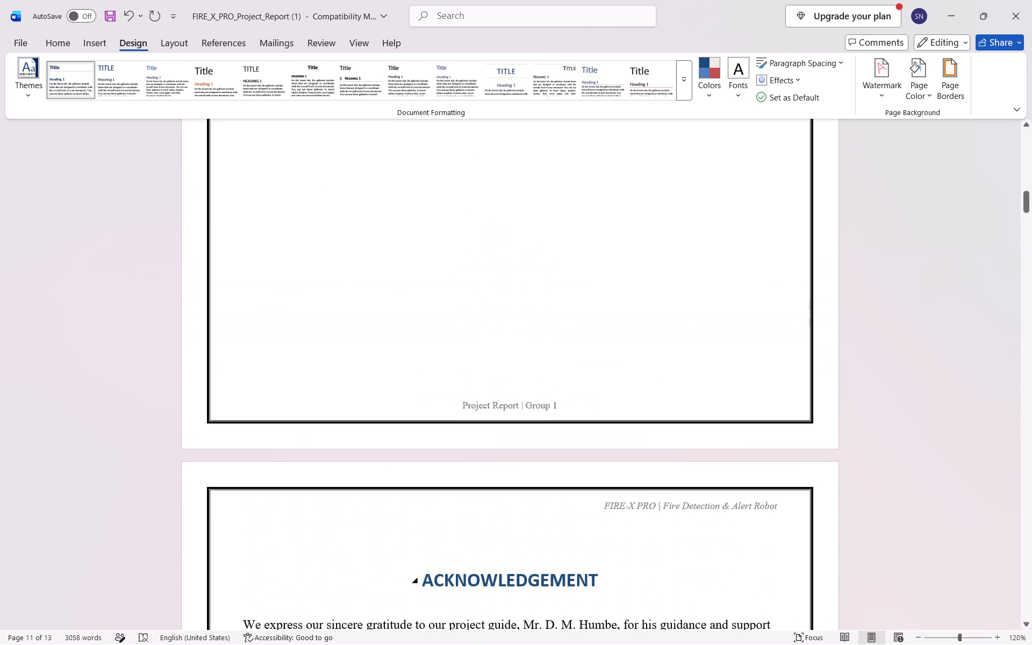
pyautogui.hotkey('ctrl', 'p')
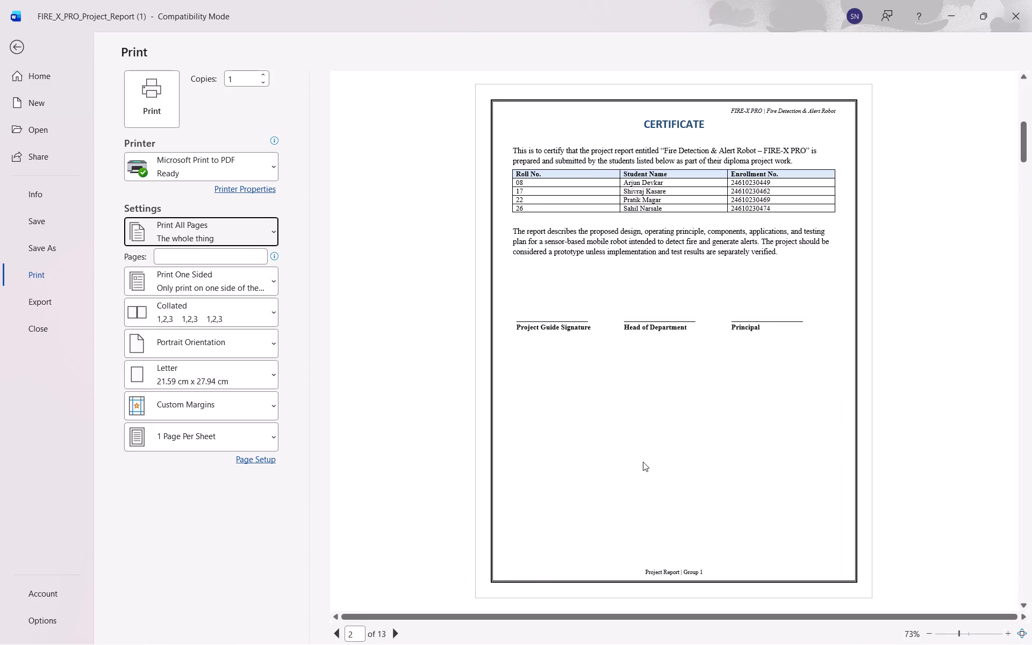
pyautogui.click(15, 48)
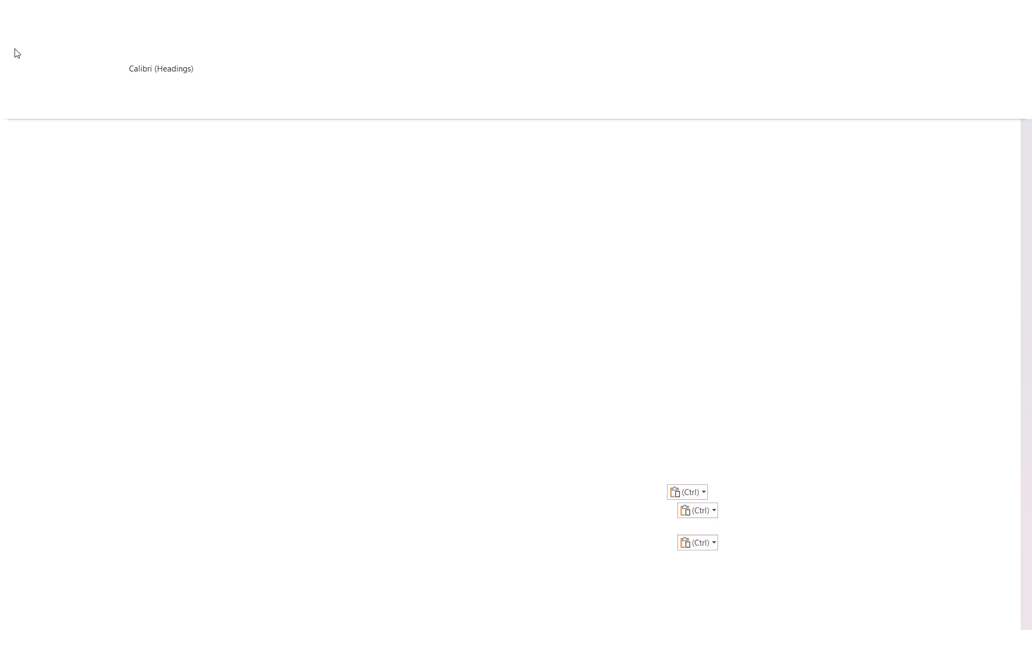
# Insert one empty line above the CERTIFICATE heading and a line break after its text on page 2.
pyautogui.scroll(20, 412, 245)
pyautogui.scroll(3, 412, 245)
pyautogui.scroll(20, 412, 245)
pyautogui.scroll(20, 412, 245)
pyautogui.scroll(20, 412, 245)
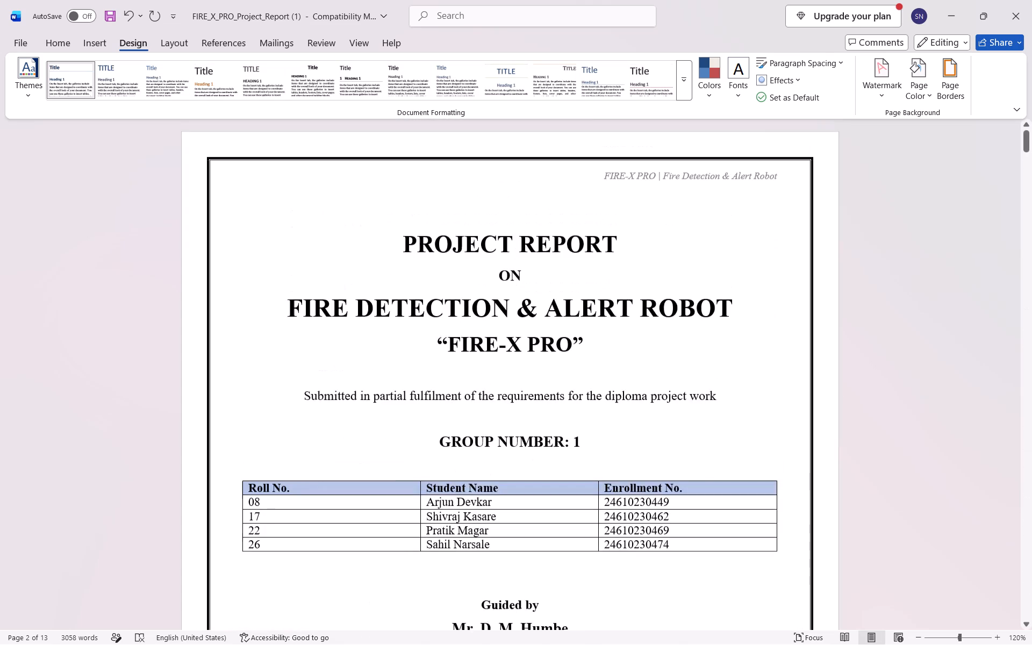
pyautogui.scroll(20, 412, 245)
pyautogui.scroll(20, 412, 245)
pyautogui.scroll(20, 412, 245)
pyautogui.scroll(-5, 461, 447)
pyautogui.click(462, 392)
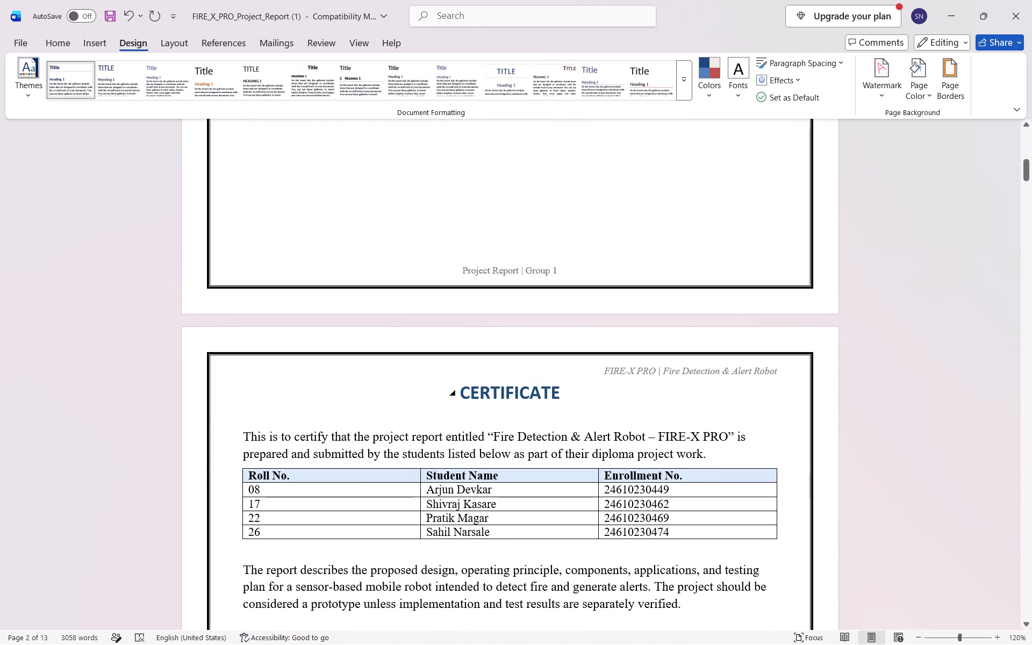
pyautogui.press('Return')
pyautogui.scroll(-1, 462, 392)
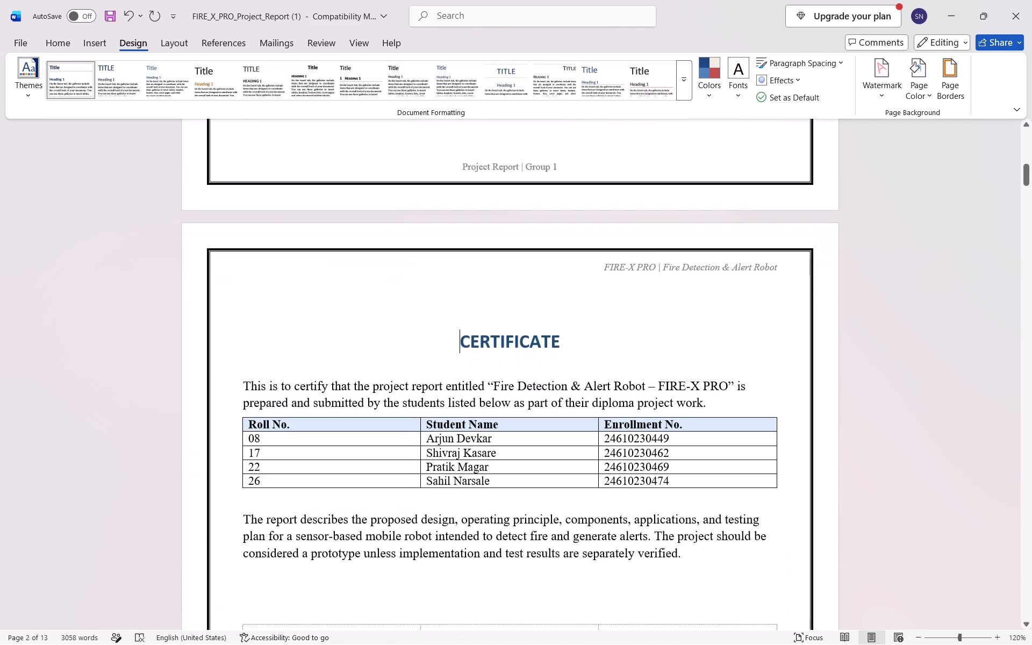
pyautogui.scroll(-1, 462, 392)
pyautogui.press('Return')
pyautogui.scroll(-1, 462, 392)
pyautogui.press('BackSpace')
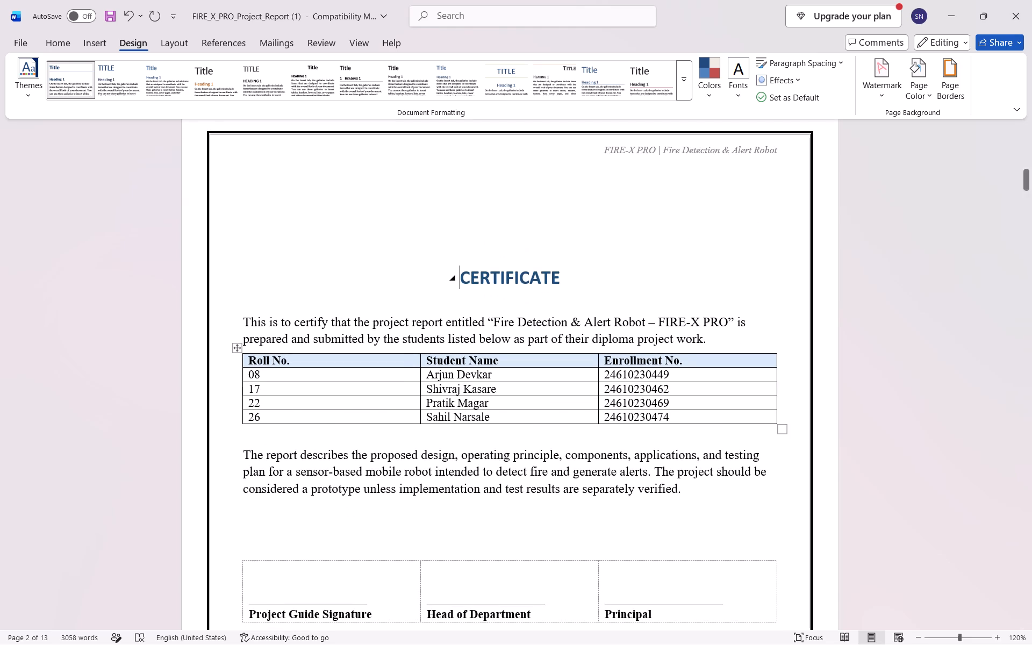
pyautogui.click(564, 239)
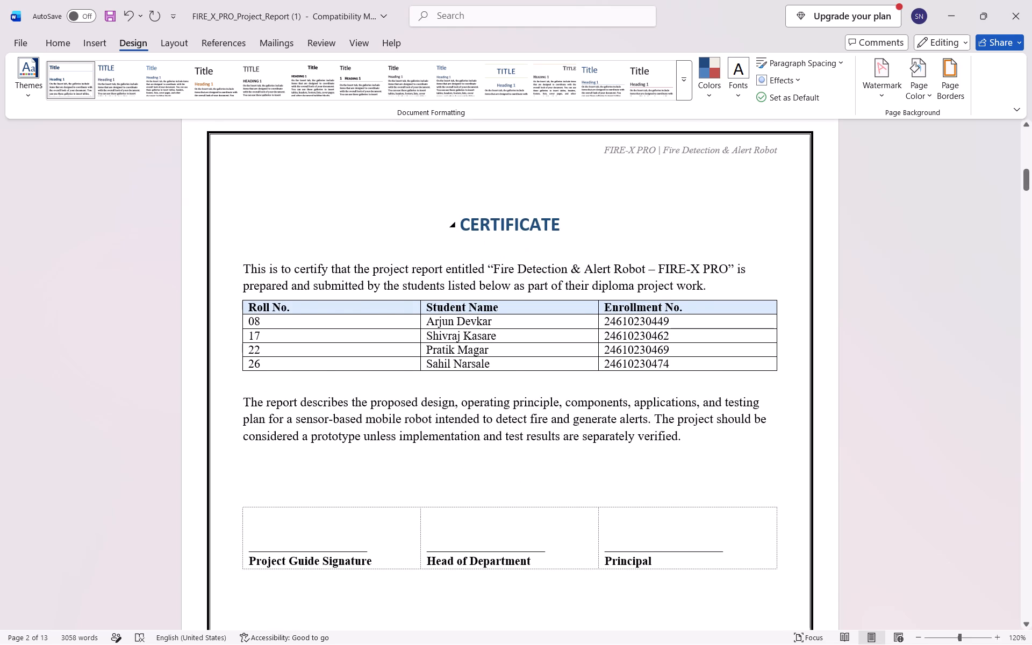
pyautogui.press('Return')
# Justify all body paragraphs of the ABSTRACT page, from the opening paragraph through the Keywords line.
pyautogui.scroll(-3, 564, 239)
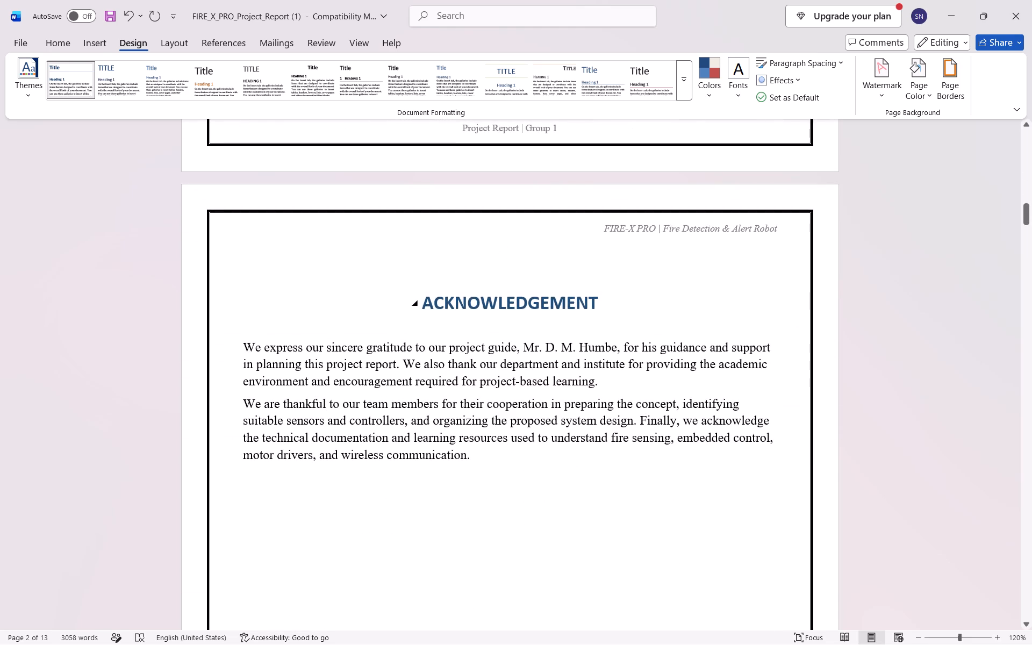
pyautogui.scroll(-9, 642, 403)
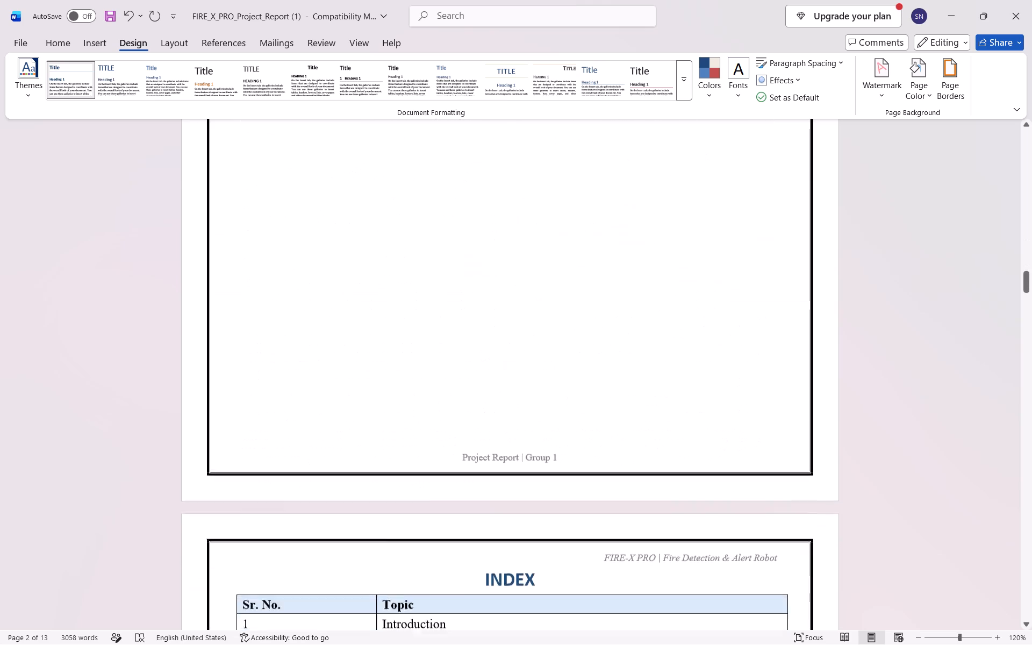
pyautogui.scroll(-2, 642, 403)
pyautogui.scroll(4, 642, 403)
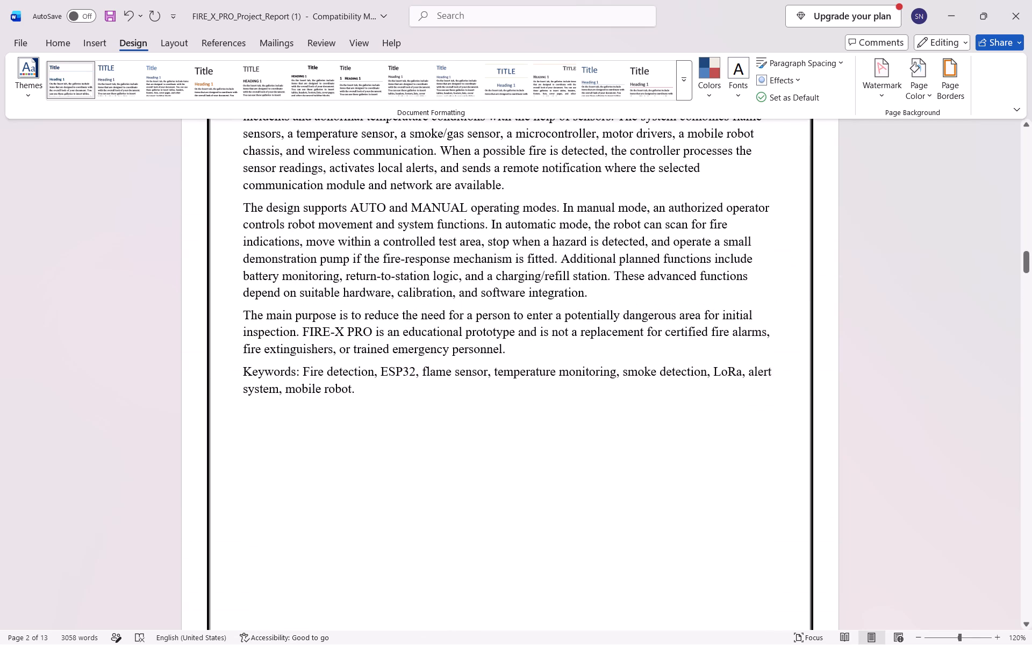
pyautogui.moveTo(462, 476); pyautogui.dragTo(236, 251)
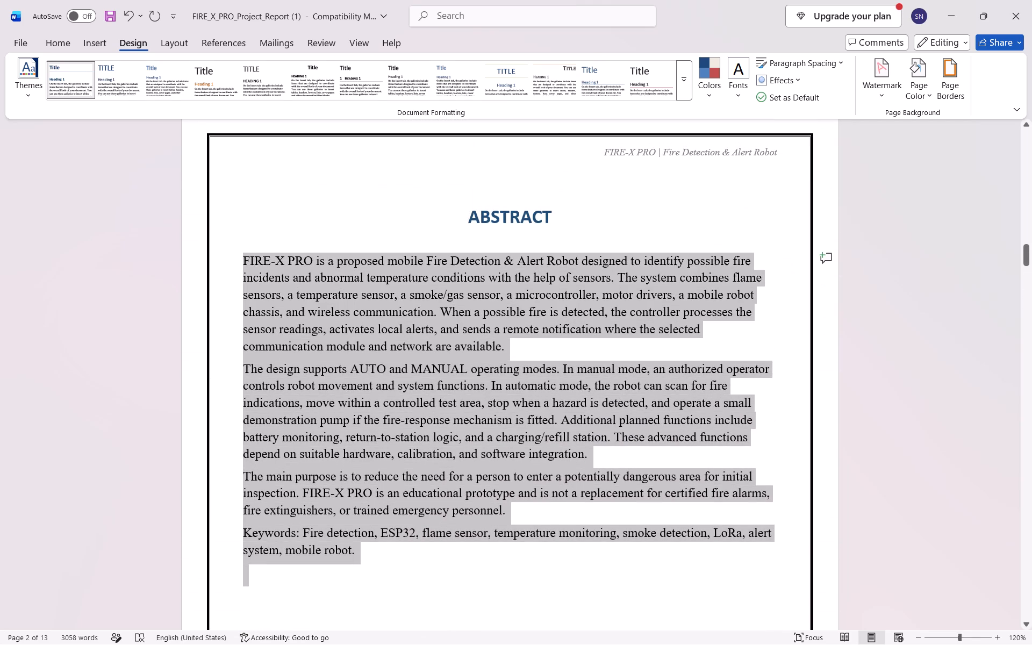
pyautogui.moveTo(236, 251); pyautogui.dragTo(237, 252)
pyautogui.click(64, 48)
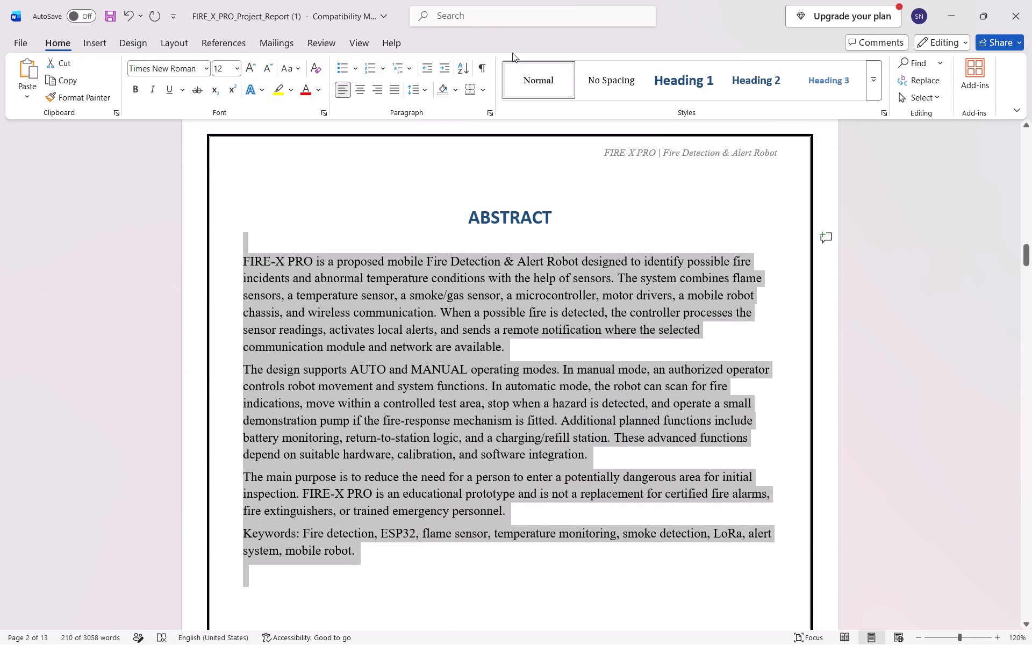
pyautogui.click(386, 94)
pyautogui.click(633, 243)
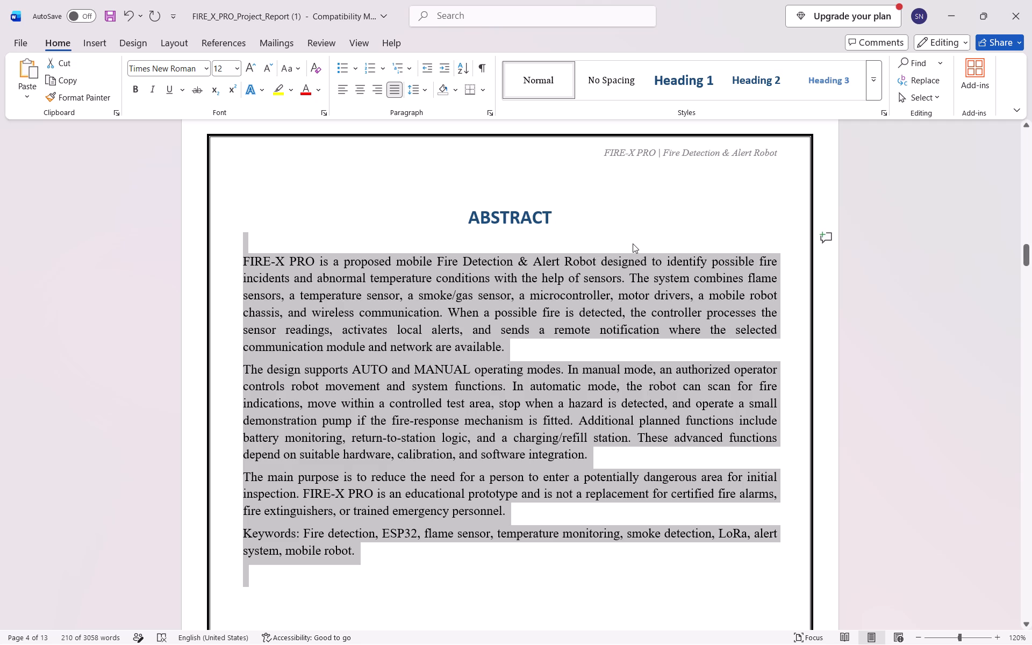
# Review the report's numbered sections, tables and page layout from the conclusion back to the aim and objectives.
pyautogui.scroll(6, 633, 243)
pyautogui.scroll(-20, 633, 243)
pyautogui.scroll(-20, 633, 243)
pyautogui.scroll(-20, 633, 243)
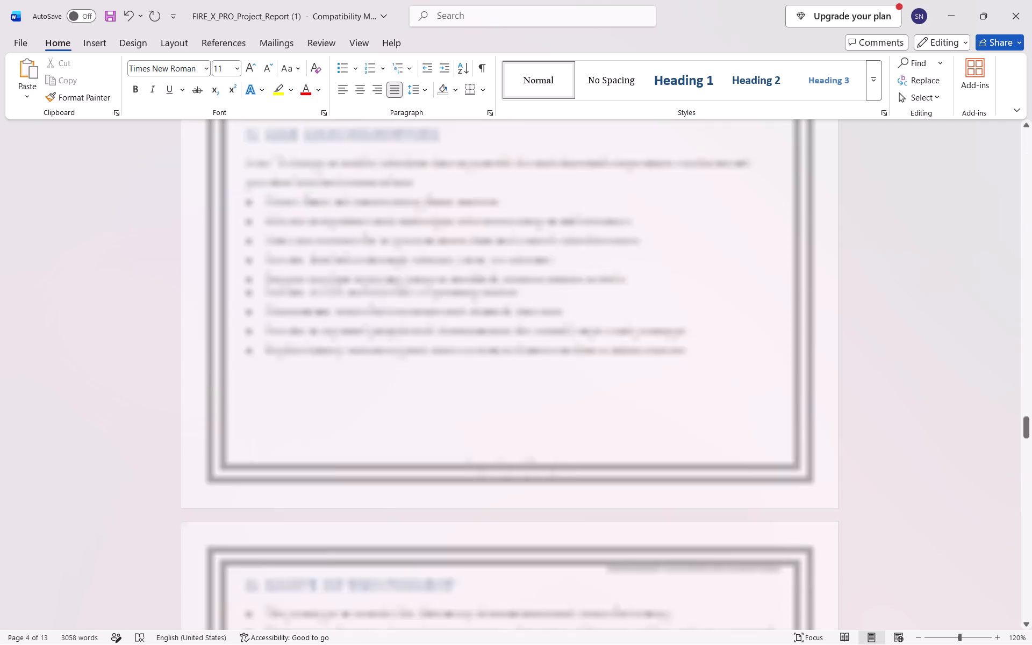
pyautogui.scroll(-9, 633, 243)
pyautogui.scroll(4, 633, 243)
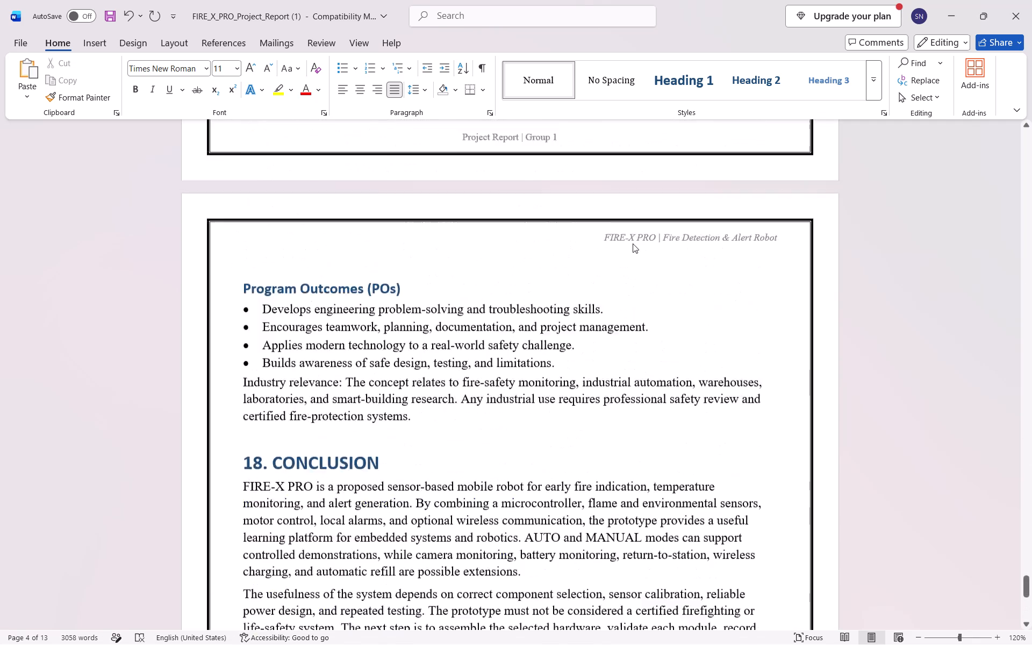
pyautogui.scroll(5, 633, 243)
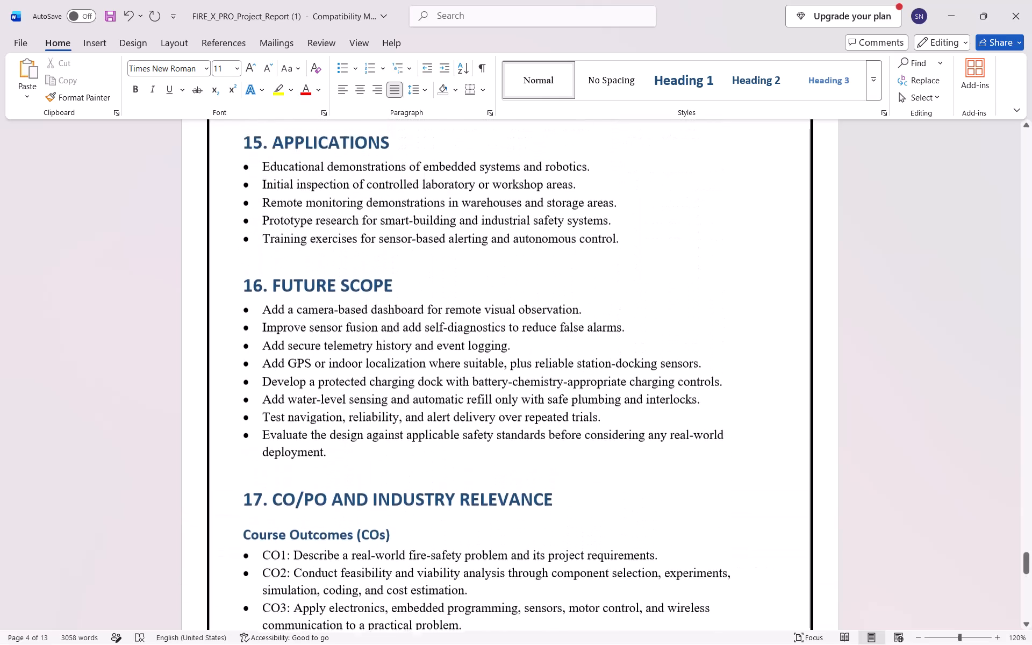
pyautogui.scroll(4, 633, 243)
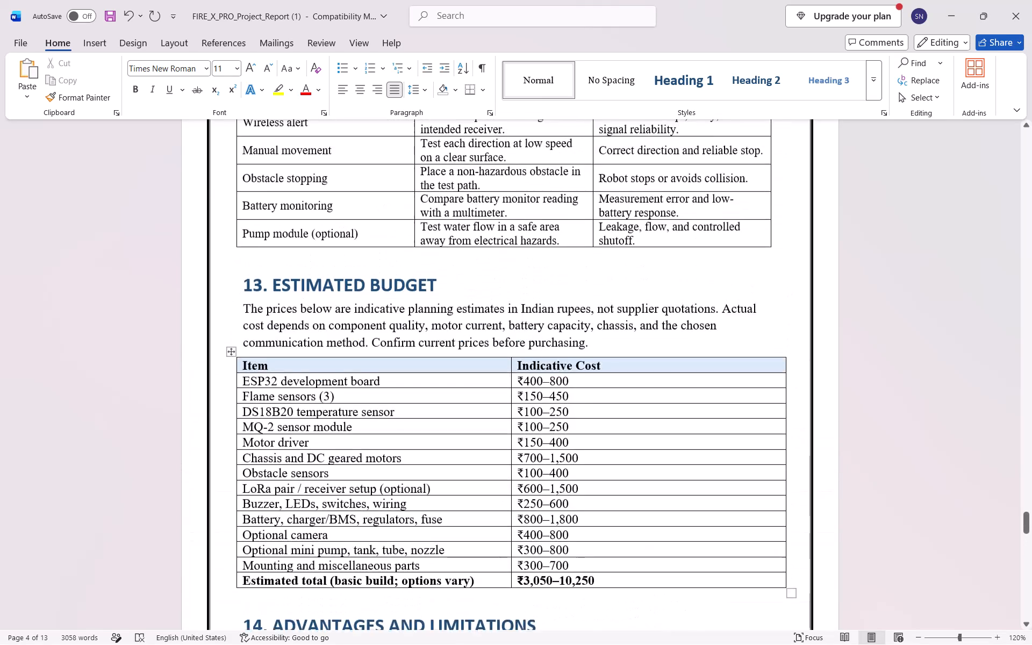
pyautogui.scroll(3, 633, 243)
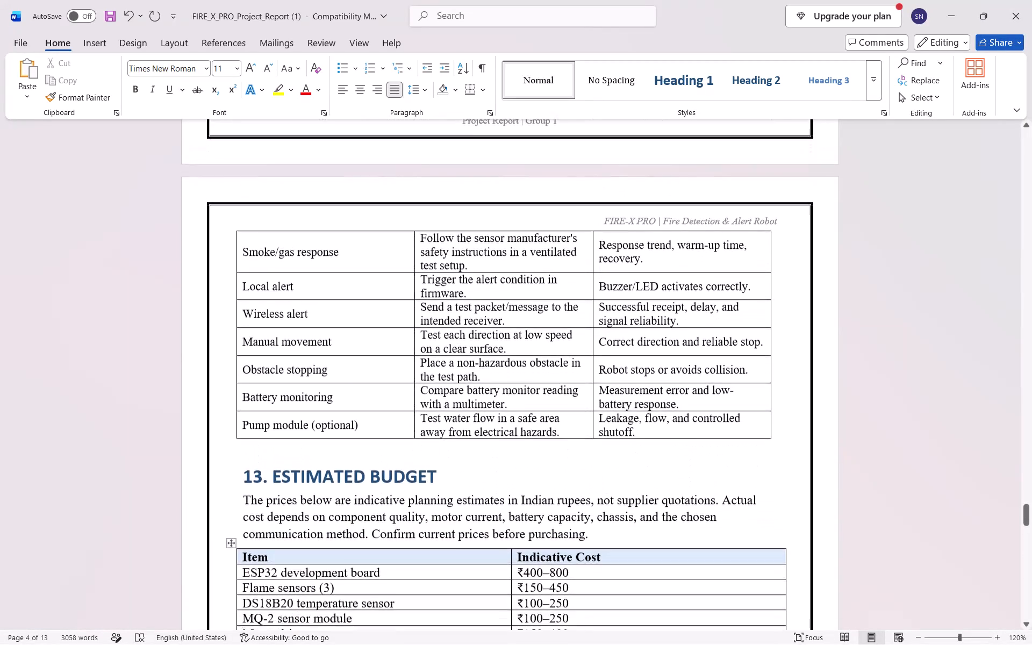
pyautogui.scroll(3, 633, 243)
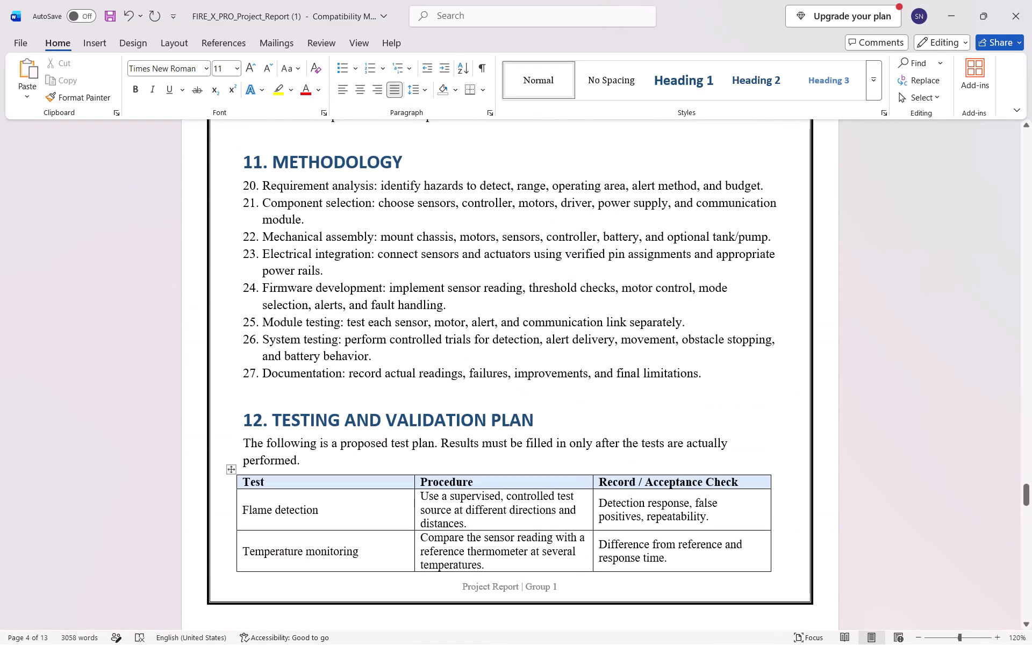
pyautogui.scroll(11, 438, 498)
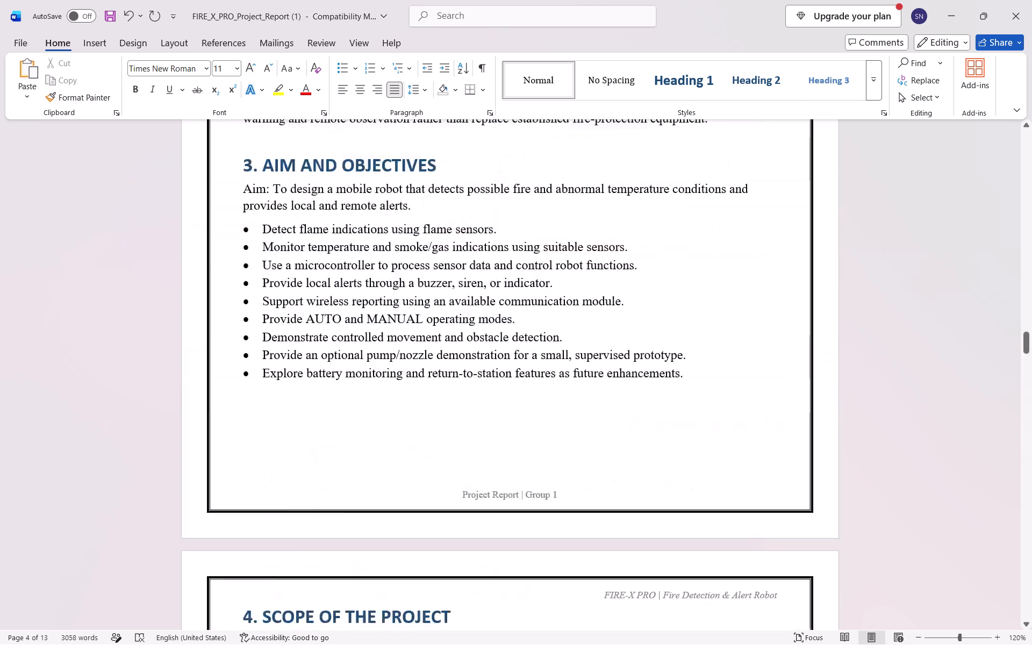
# Print all pages of the report with Microsoft Print to PDF, entering "report fire" as the file name.
pyautogui.hotkey('ctrl', 'p')
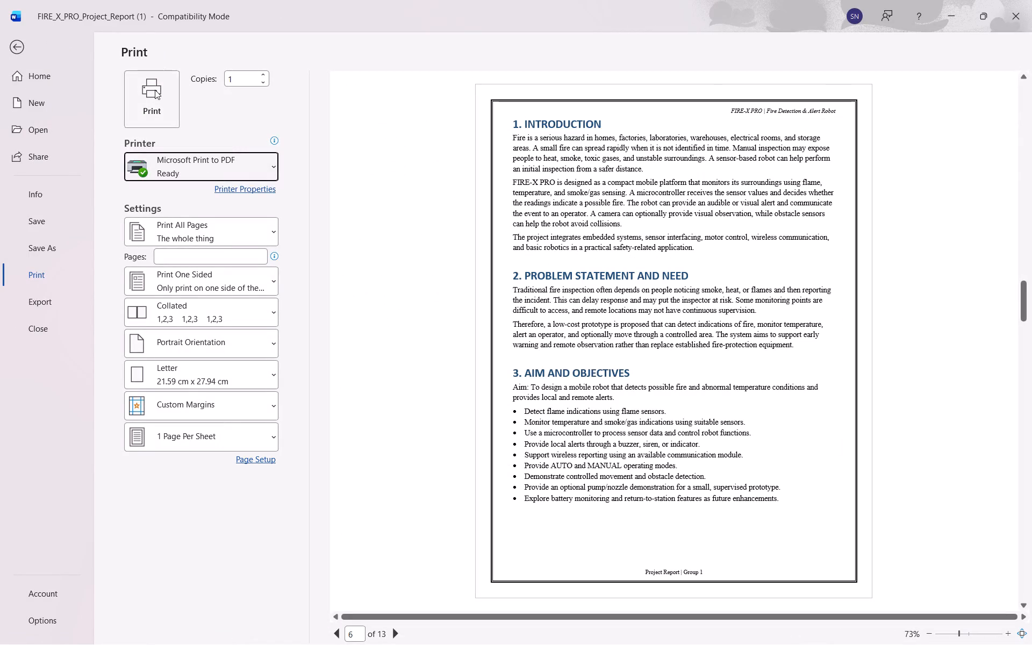
pyautogui.click(155, 90)
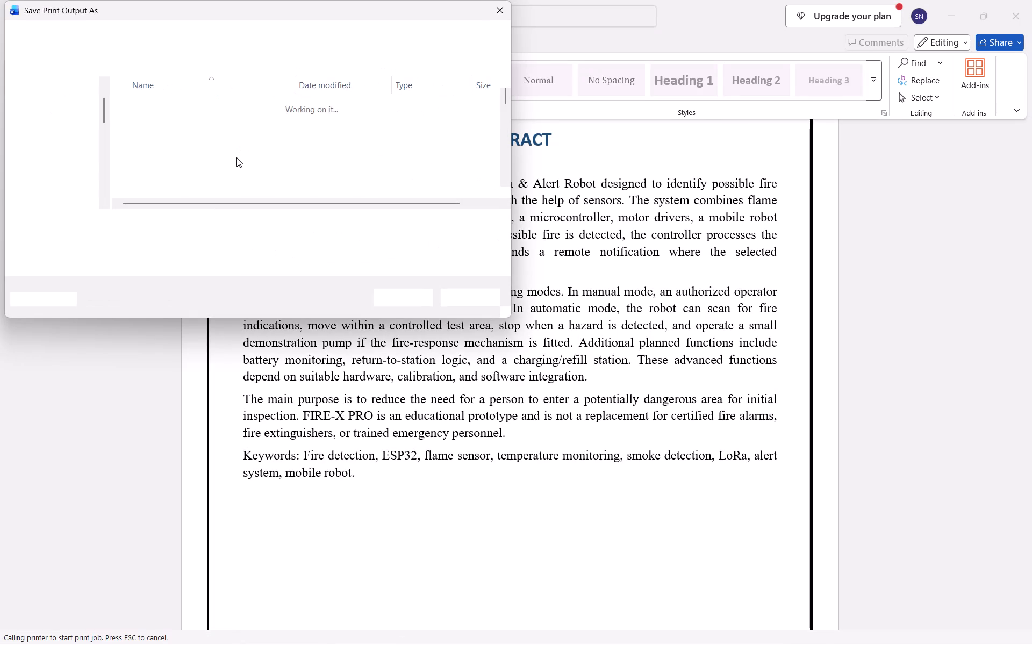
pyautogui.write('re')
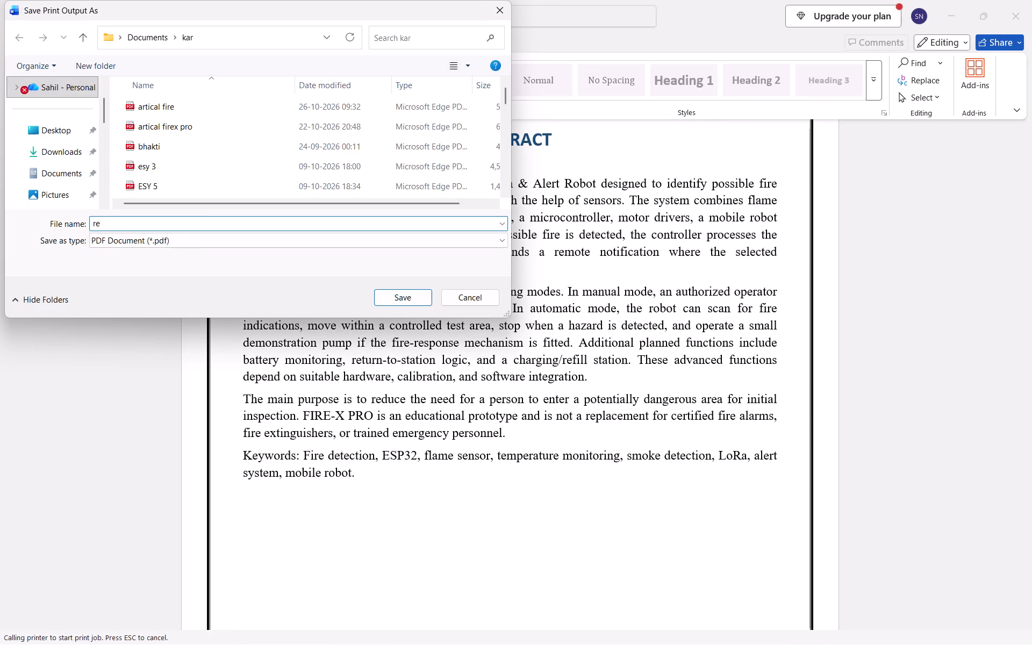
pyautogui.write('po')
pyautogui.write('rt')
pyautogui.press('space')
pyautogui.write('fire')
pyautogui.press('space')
# Complete the PDF file name as "report firex" and save the printout in the kar folder.
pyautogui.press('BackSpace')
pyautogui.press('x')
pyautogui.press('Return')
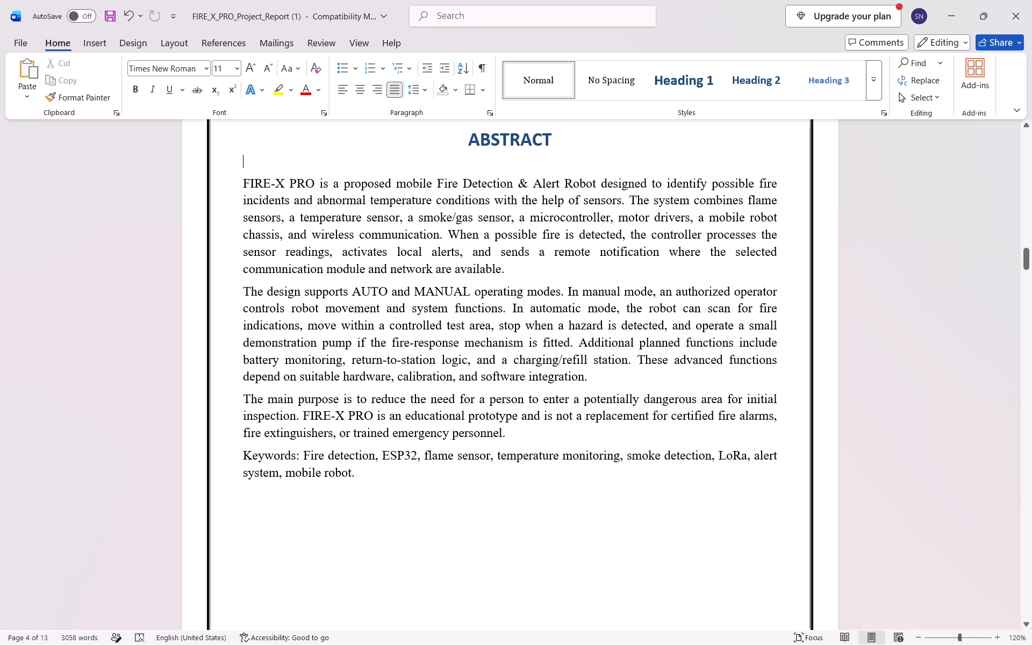
# Return to the report's cover page and save the Word document.
pyautogui.scroll(13, 614, 498)
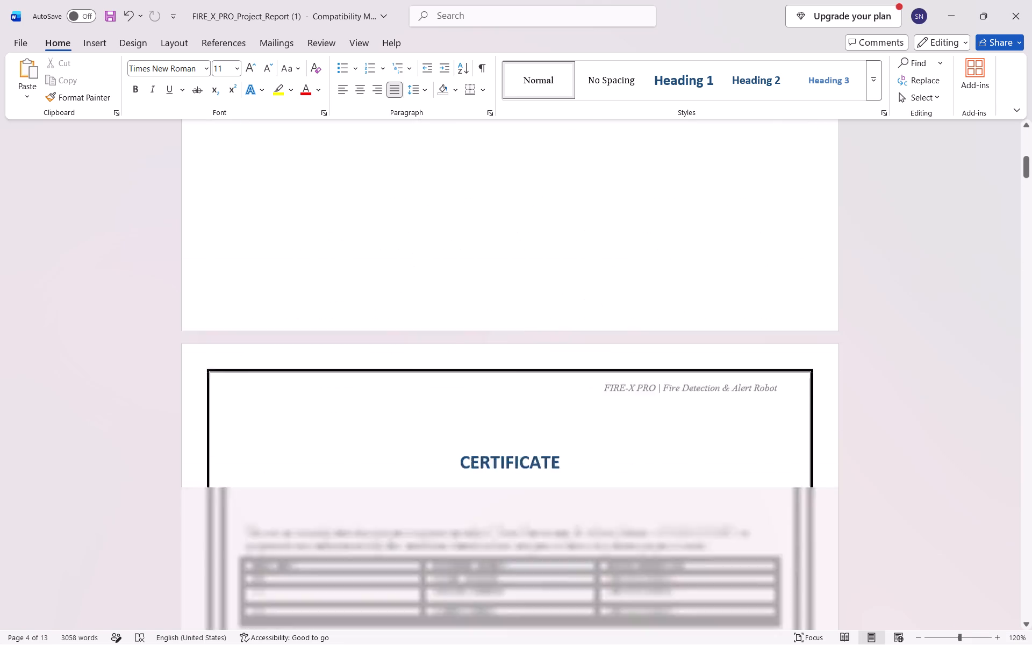
pyautogui.scroll(5, 614, 498)
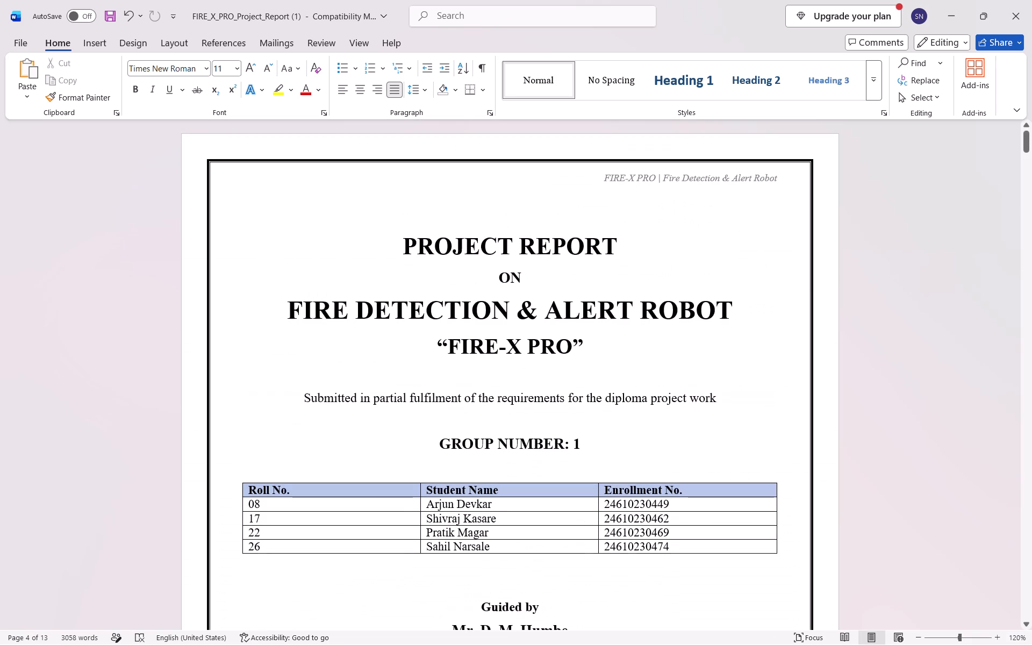
pyautogui.hotkey('ctrl', 's')
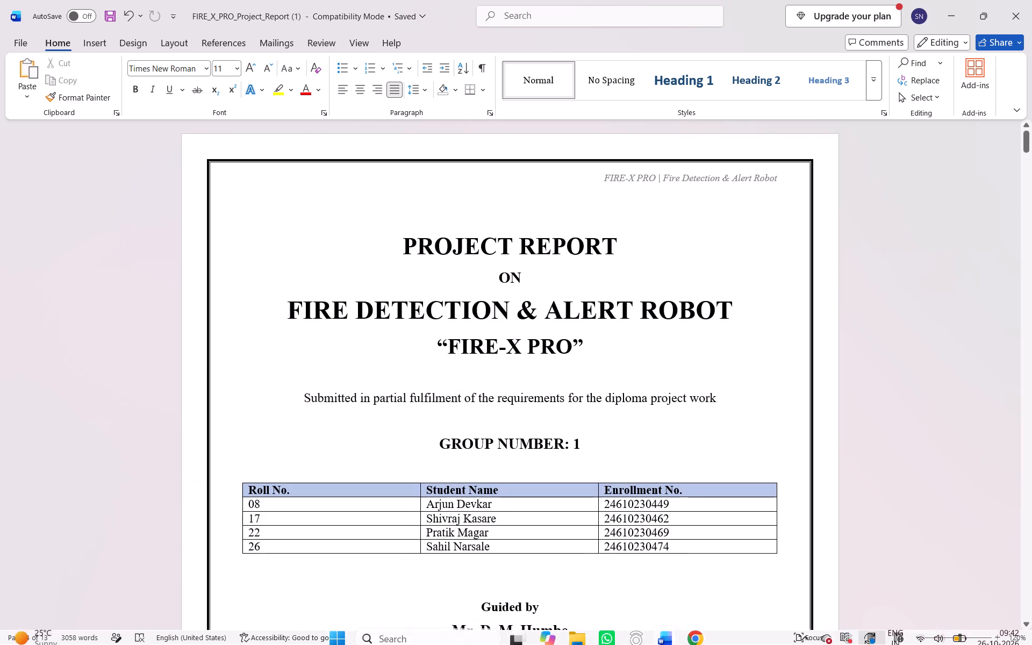
# Switch to File Explorer and copy the recent PDF "report firex" to the clipboard.
pyautogui.click(578, 634)
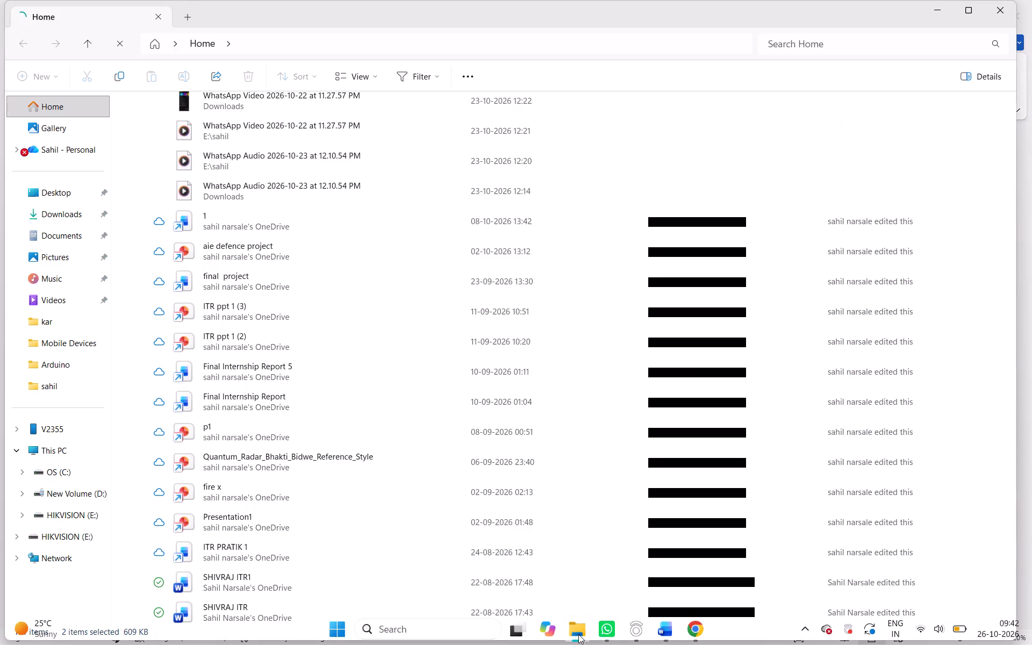
pyautogui.scroll(10, 299, 268)
pyautogui.click(340, 339)
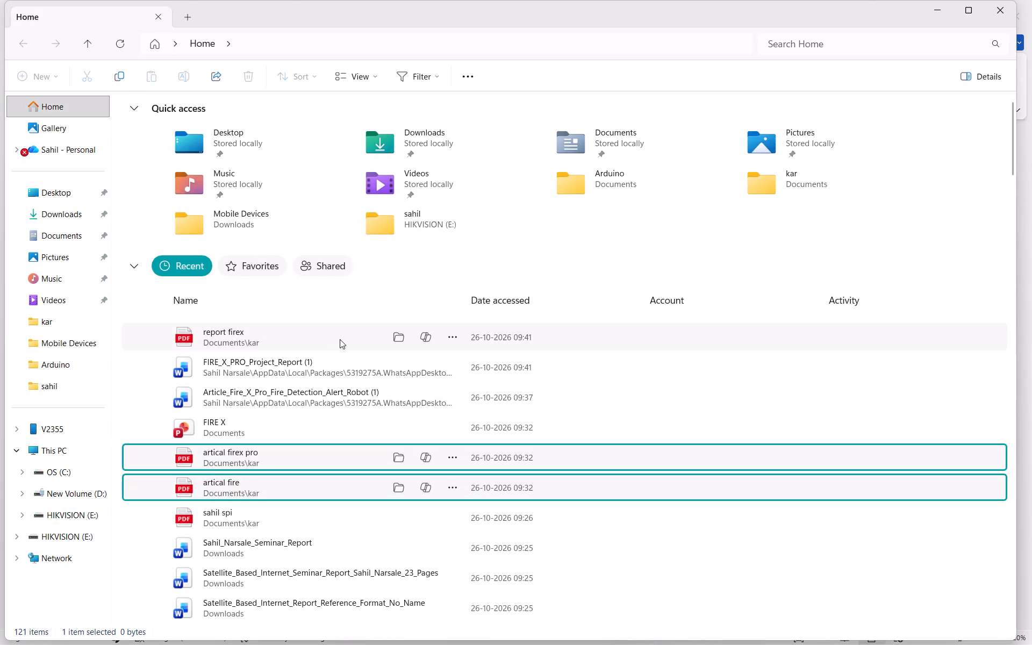
pyautogui.hotkey('ctrl', 'c')
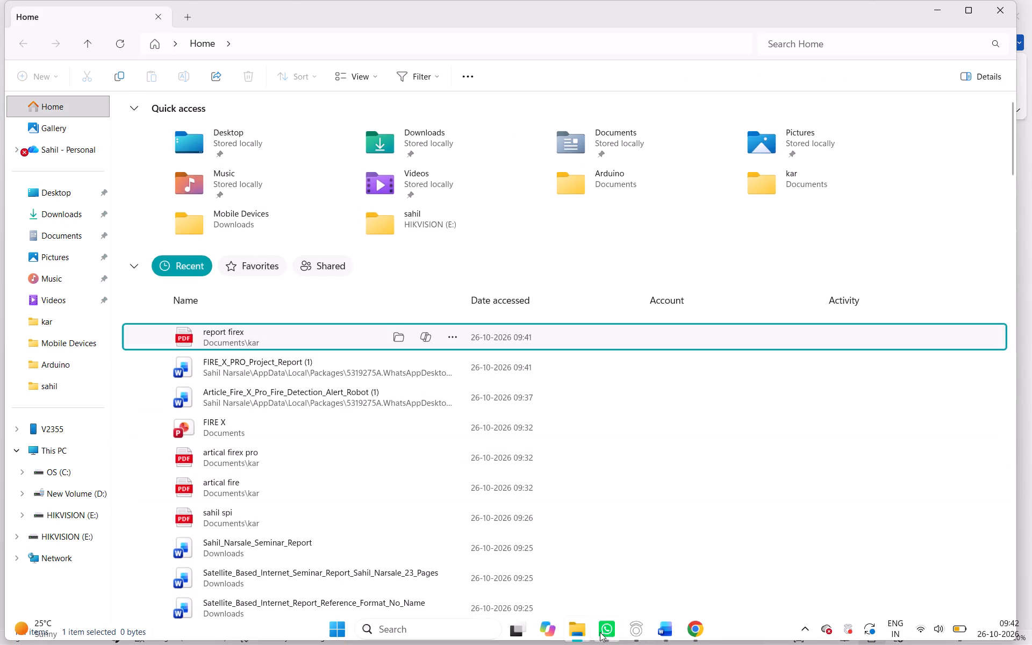